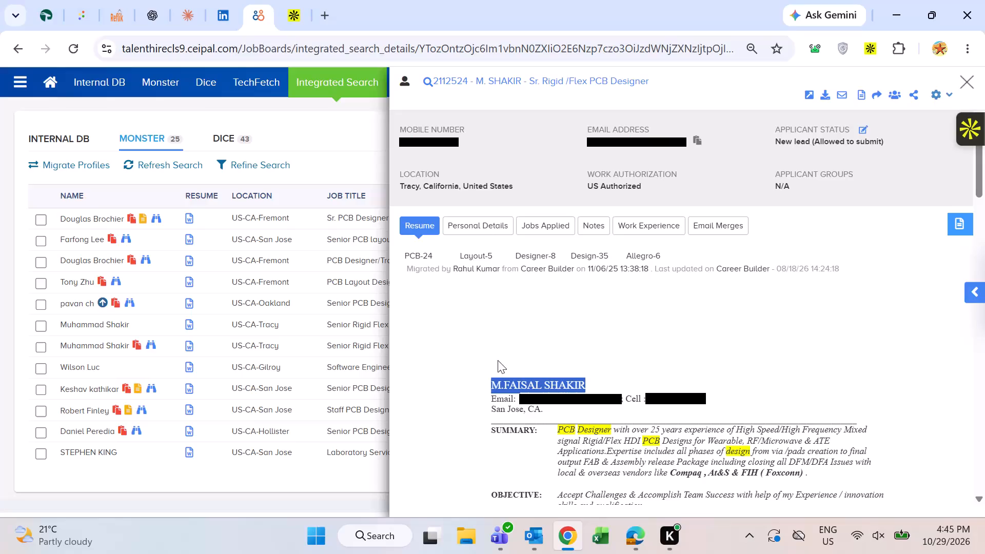
# Switch from the candidate's resume to Outlook, bringing up its open windows.
pyautogui.click(535, 540)
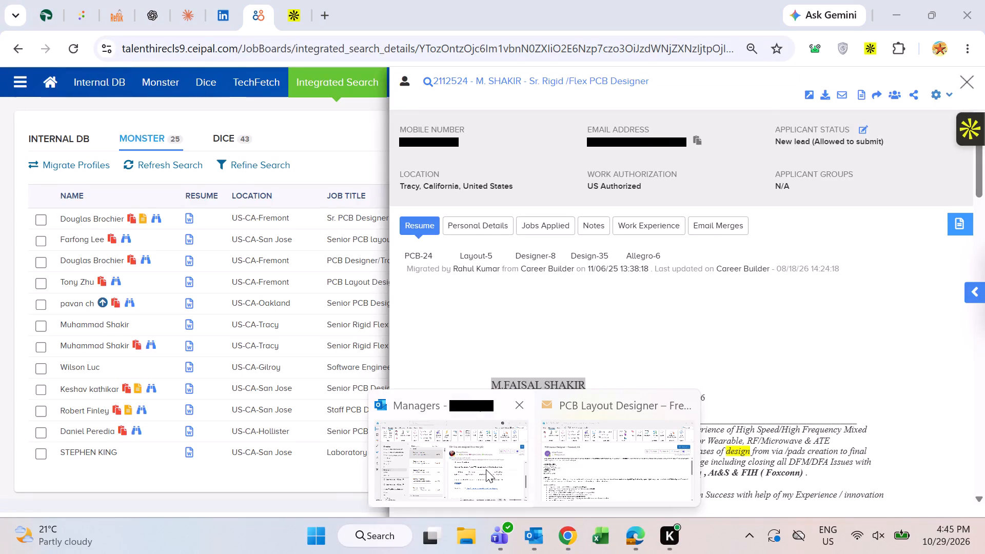
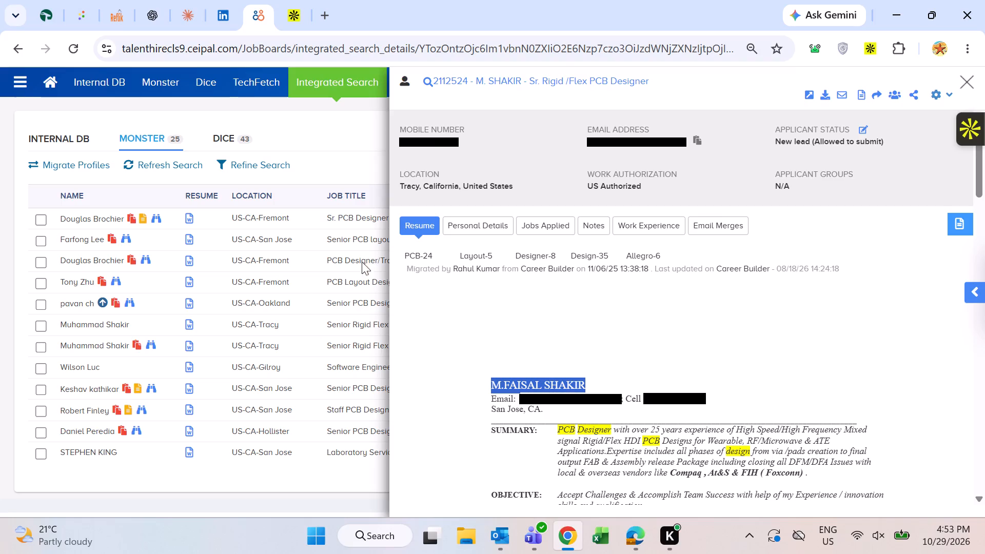
# Switch to the Reflik recruiter site and open its job search page.
pyautogui.click(542, 319)
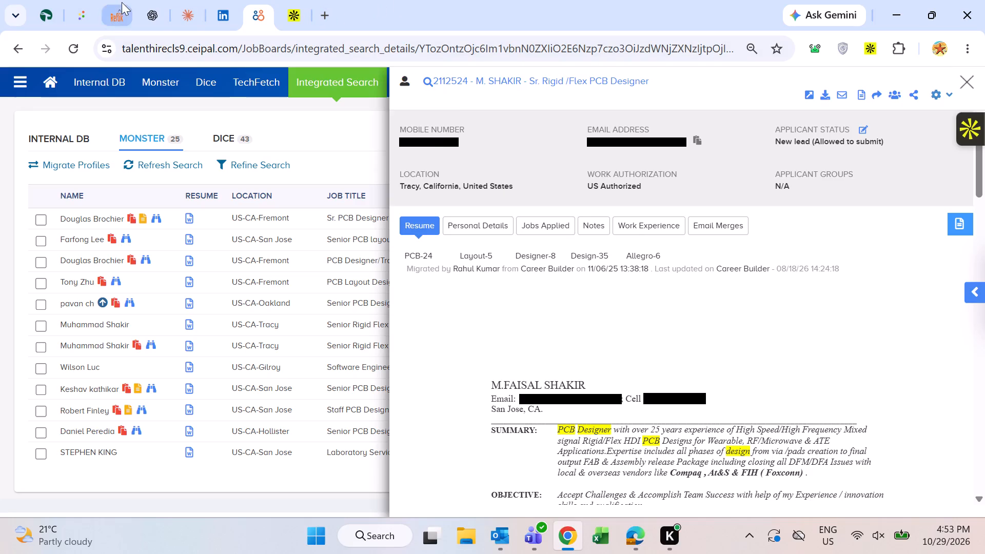
pyautogui.click(111, 5)
pyautogui.click(295, 85)
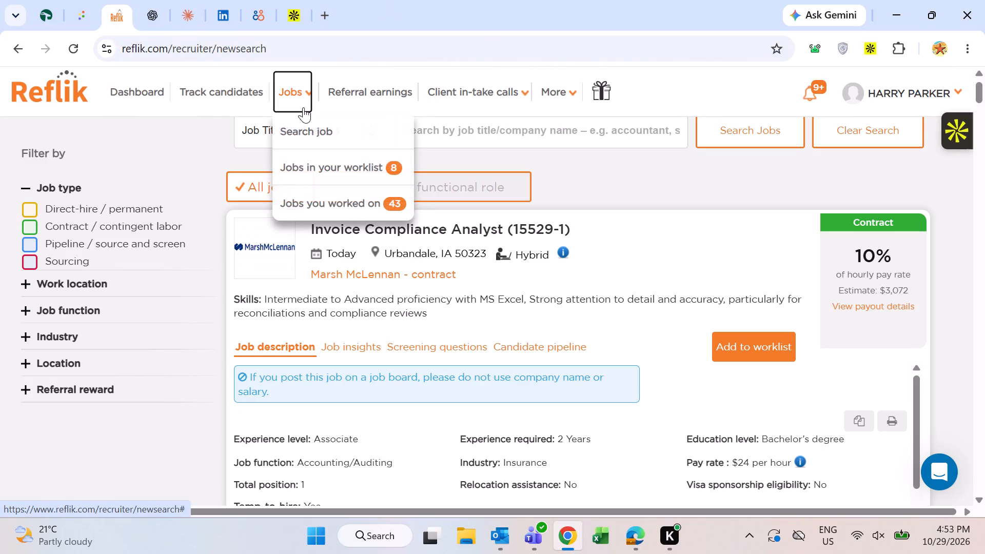
pyautogui.click(317, 131)
pyautogui.scroll(4, 544, 223)
pyautogui.scroll(3, 590, 189)
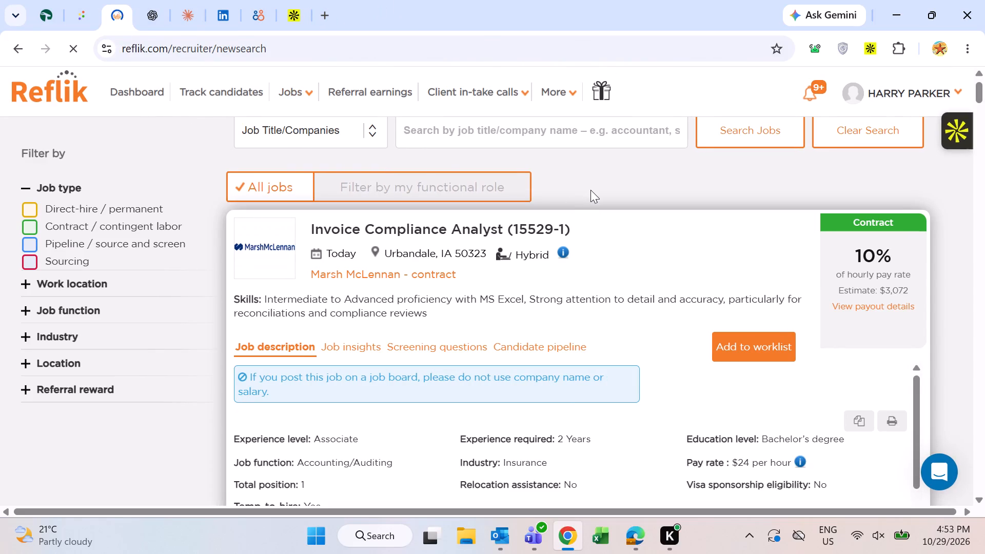
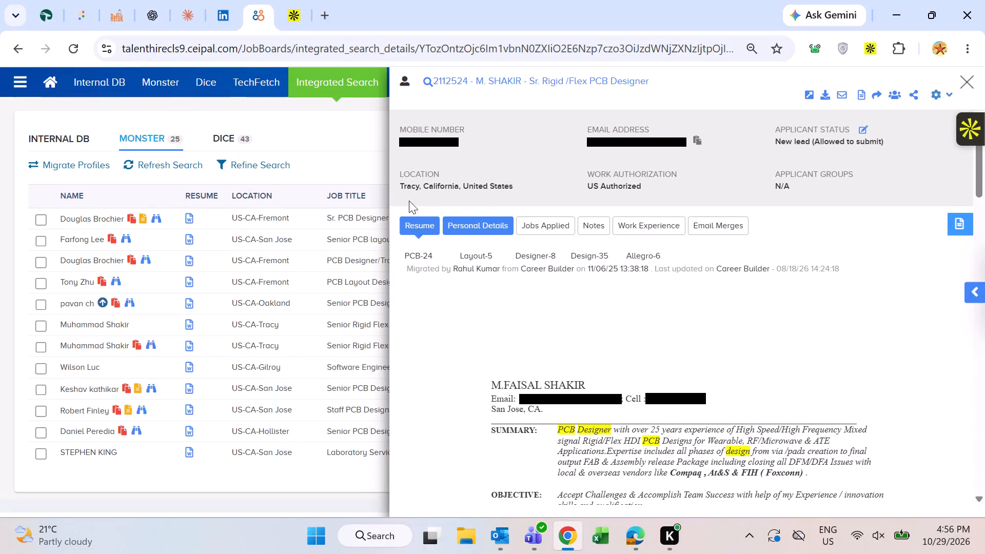
# Search Google for "protonmail" in a new browser tab.
pyautogui.click(325, 11)
pyautogui.click(362, 318)
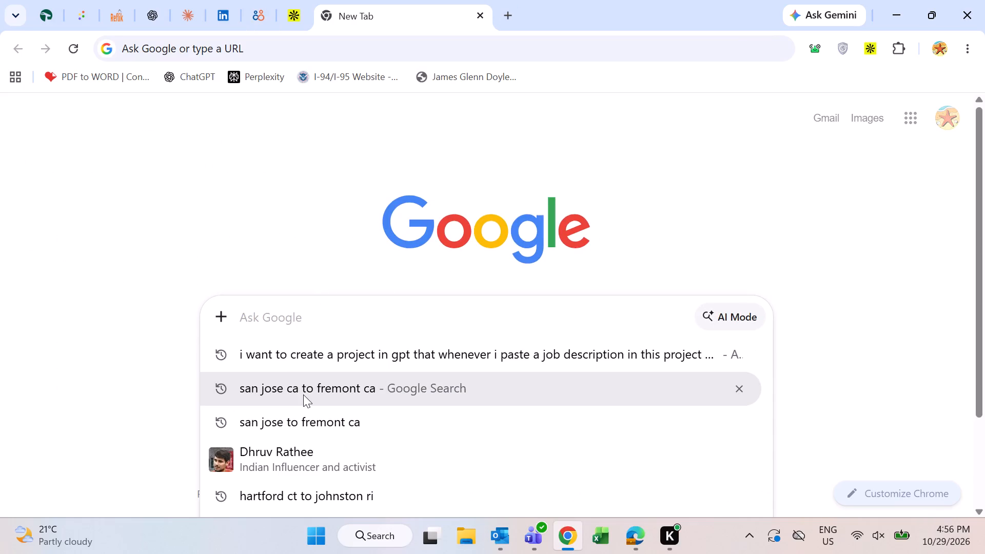
pyautogui.write('proton')
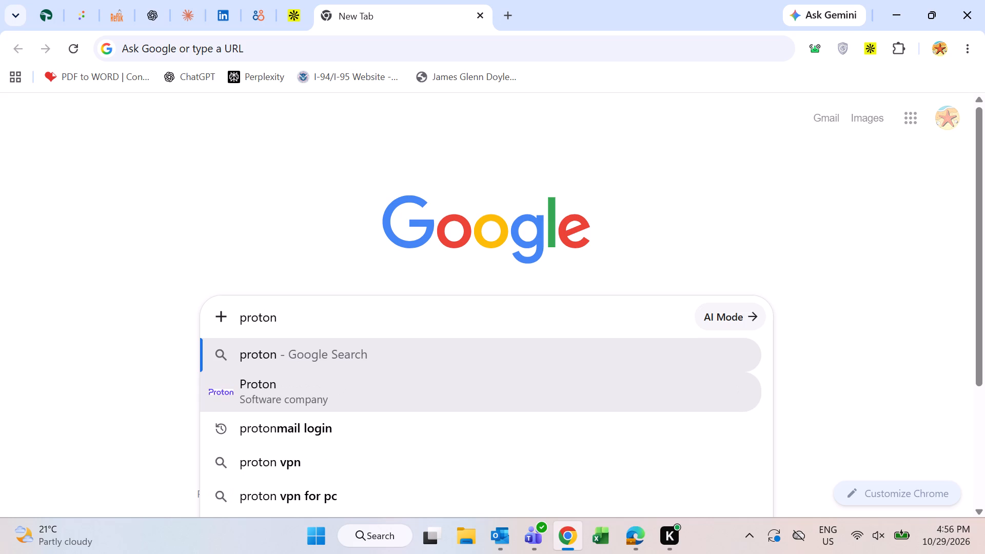
pyautogui.write('mail')
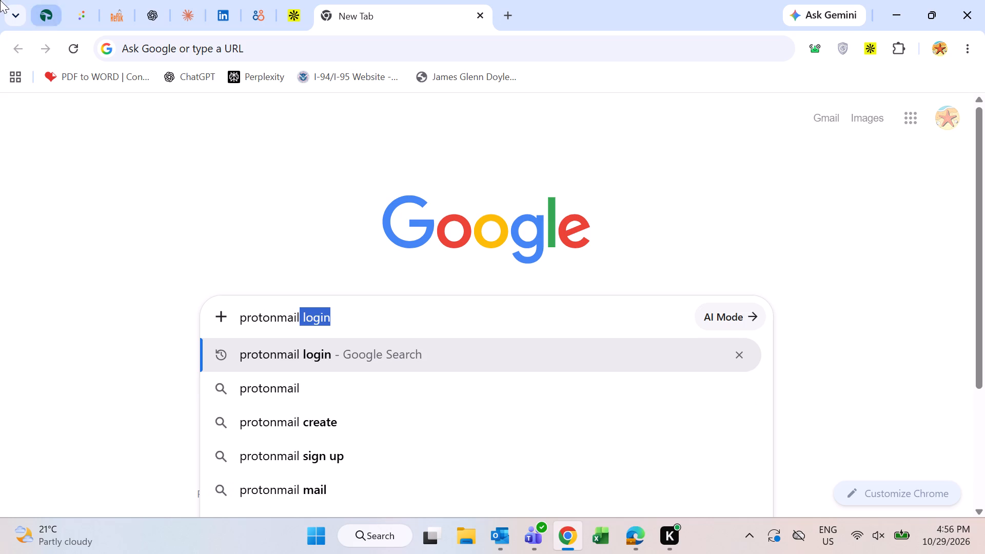
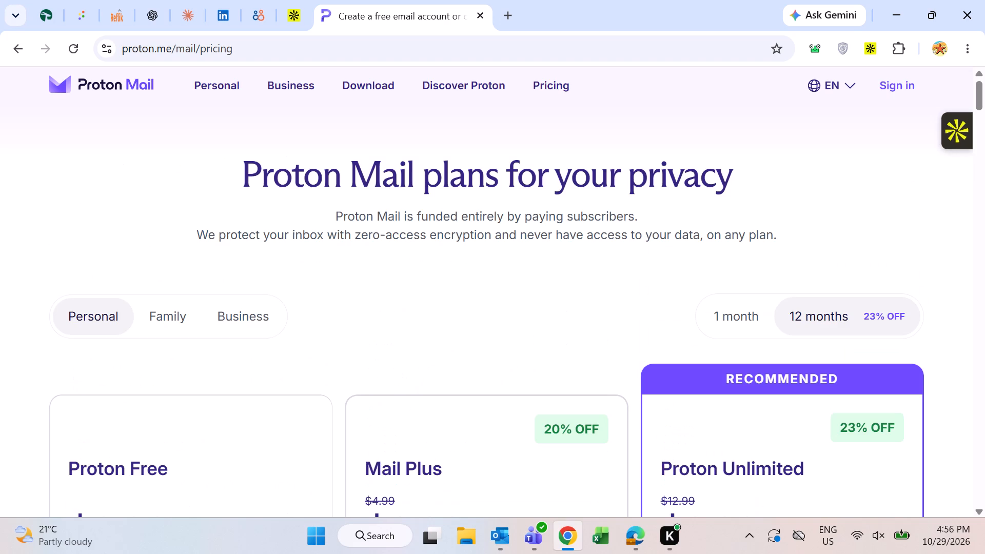
# Examine the personal Proton Mail plans, comparing the prices and features of Proton Free, Mail Plus and Proton Unlimited.
pyautogui.scroll(1, 487, 221)
pyautogui.doubleClick(480, 179)
pyautogui.moveTo(480, 179); pyautogui.dragTo(511, 248)
pyautogui.click(513, 252)
pyautogui.scroll(-4, 513, 252)
pyautogui.scroll(1, 513, 252)
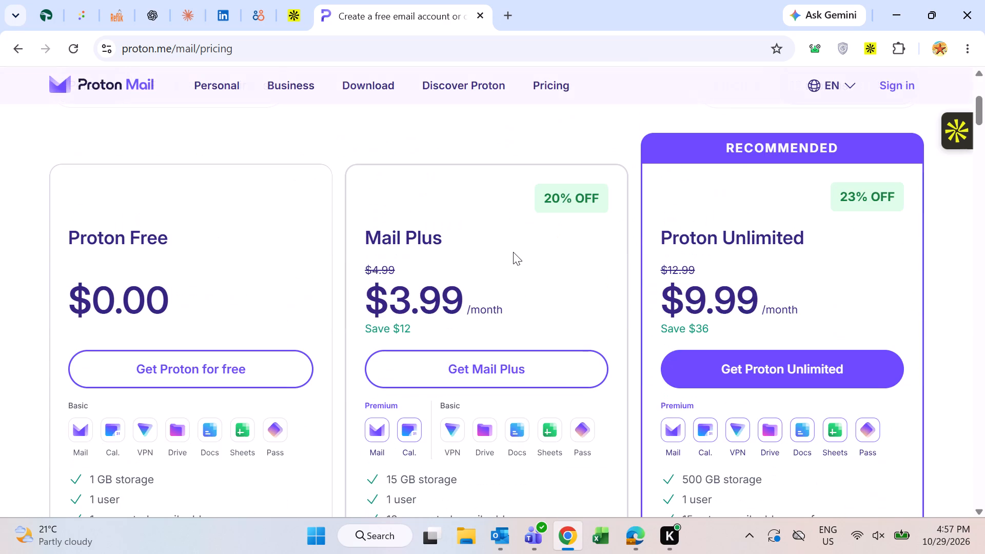
pyautogui.scroll(-3, 513, 252)
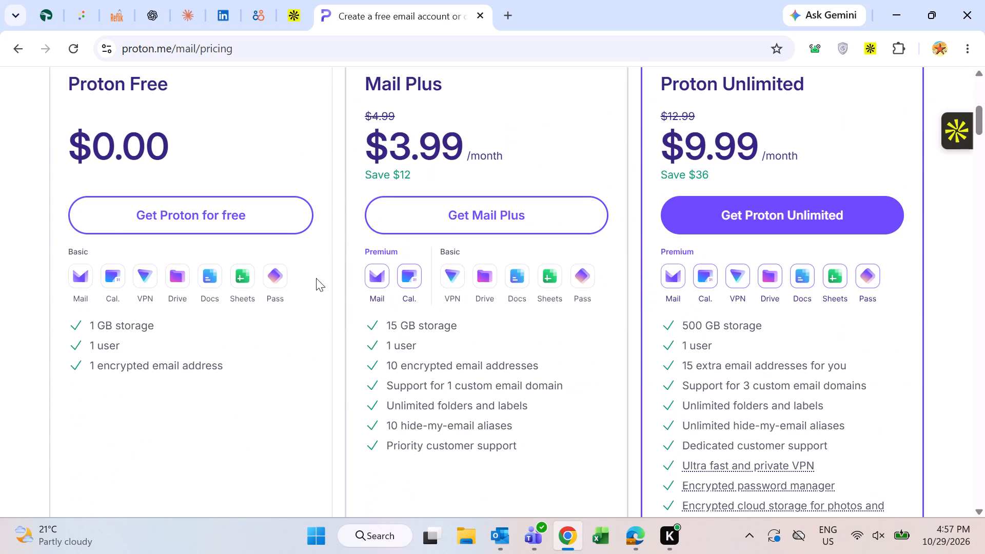
pyautogui.scroll(-1, 250, 291)
pyautogui.click(247, 291)
pyautogui.scroll(3, 315, 285)
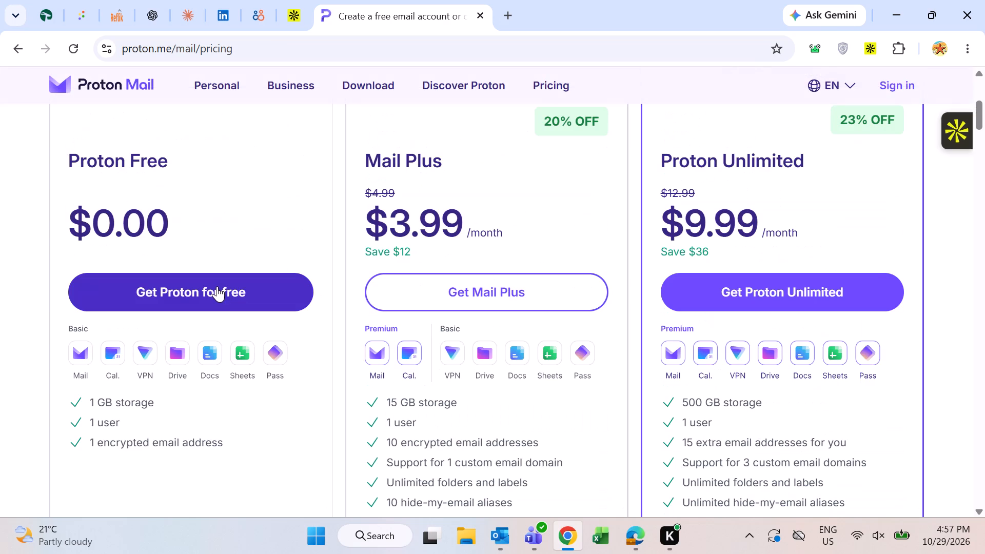
# Choose the Proton Free plan from the personal plans to start a free account sign-up.
pyautogui.click(217, 286)
pyautogui.scroll(2, 411, 254)
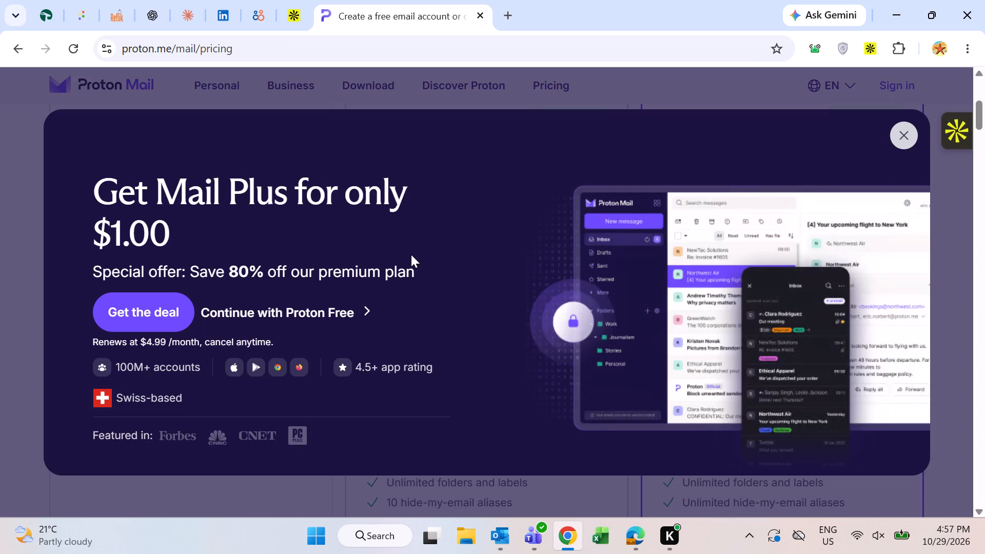
pyautogui.scroll(-2, 411, 254)
pyautogui.scroll(2, 411, 254)
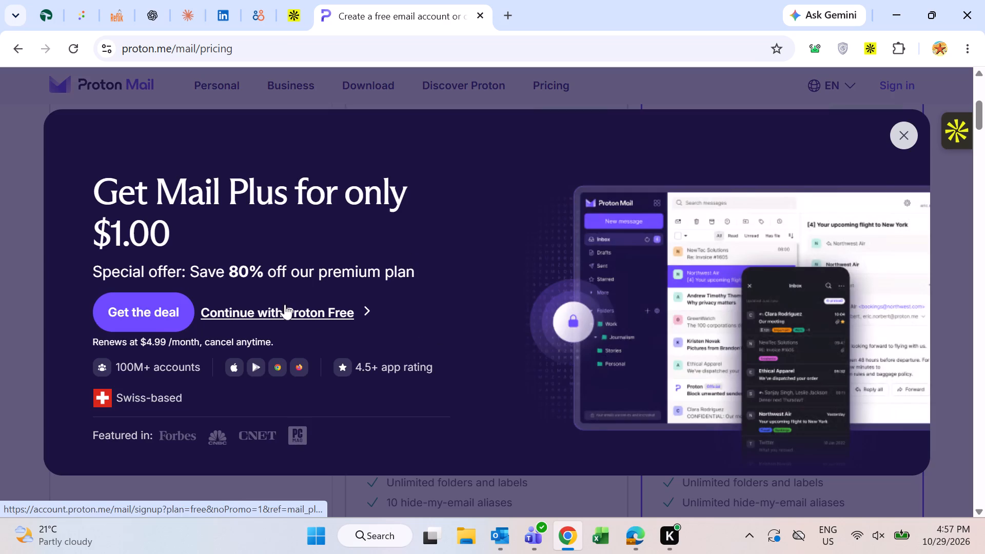
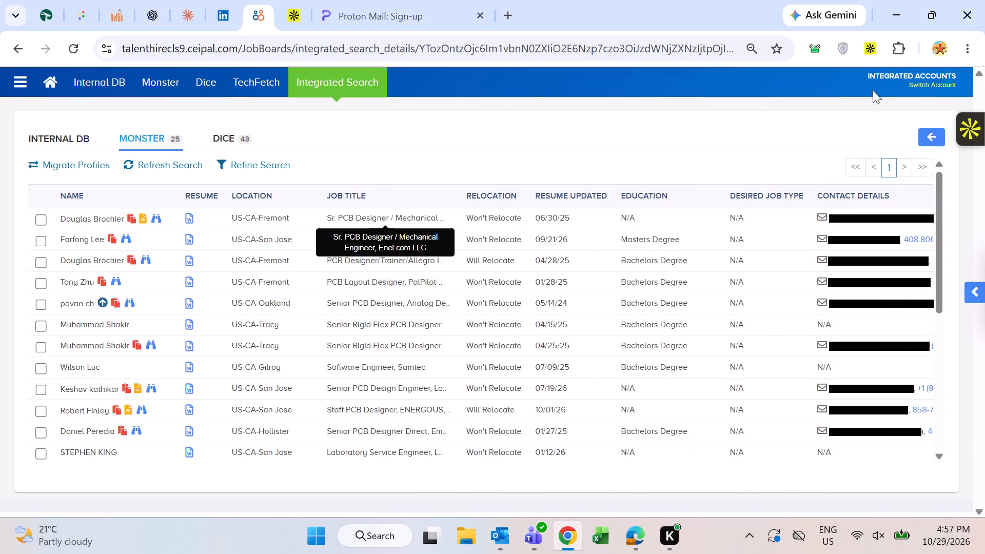
# Return to the integrated search form and replace the PCB keywords with the copied Estimator / Project Manager job description.
pyautogui.click(938, 137)
pyautogui.tripleClick(232, 175)
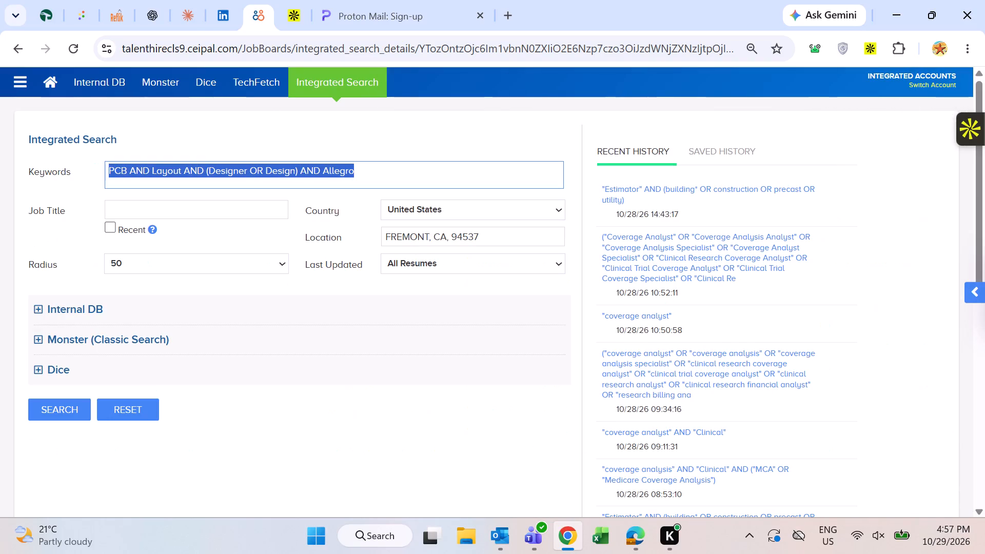
pyautogui.hotkey('ctrl', 'v')
pyautogui.scroll(4, 275, 179)
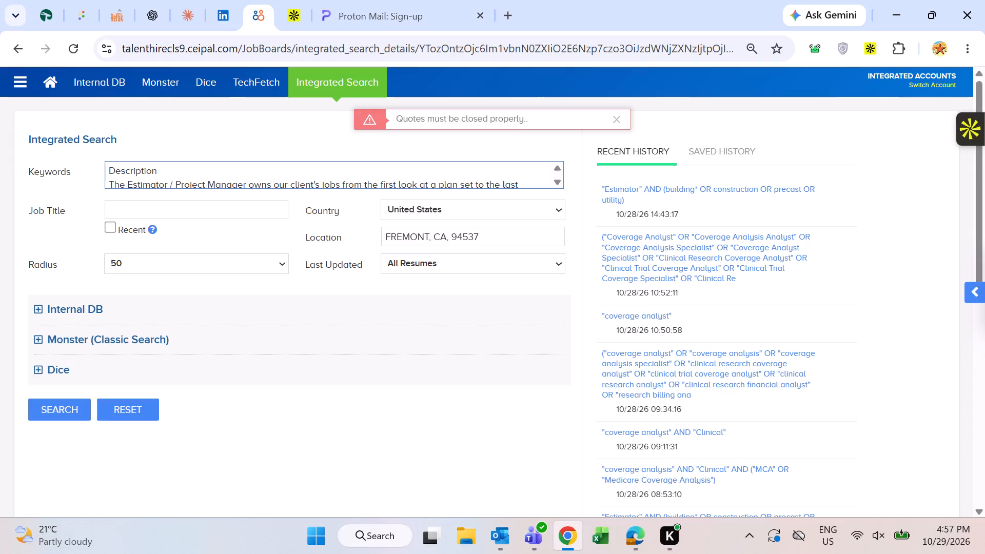
pyautogui.scroll(3, 278, 179)
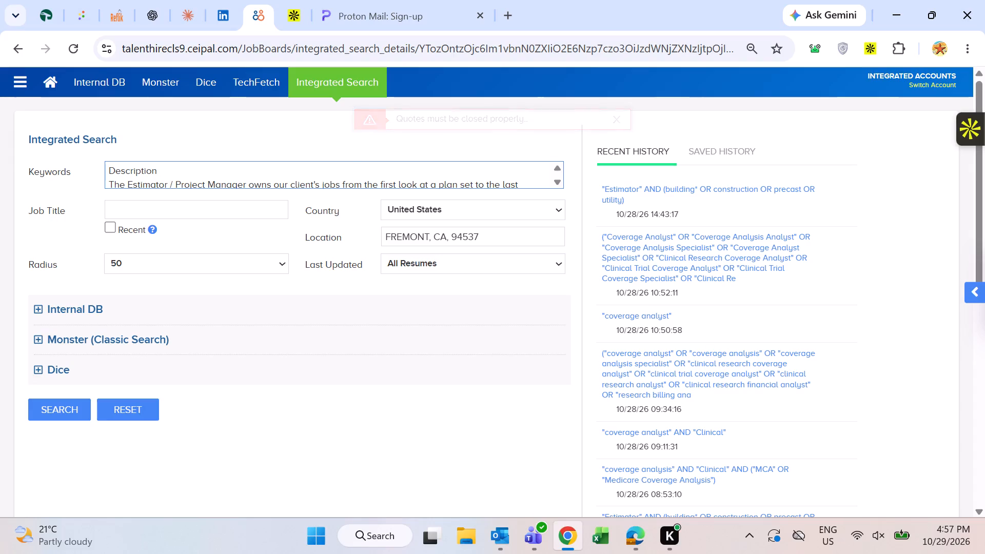
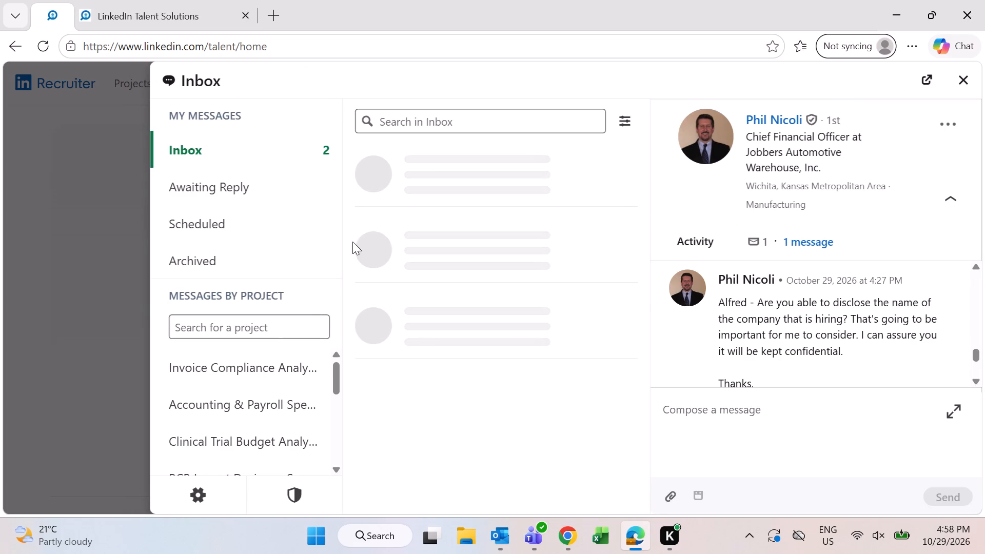
# Close the message inbox overlay covering the LinkedIn Recruiter home page.
pyautogui.click(960, 81)
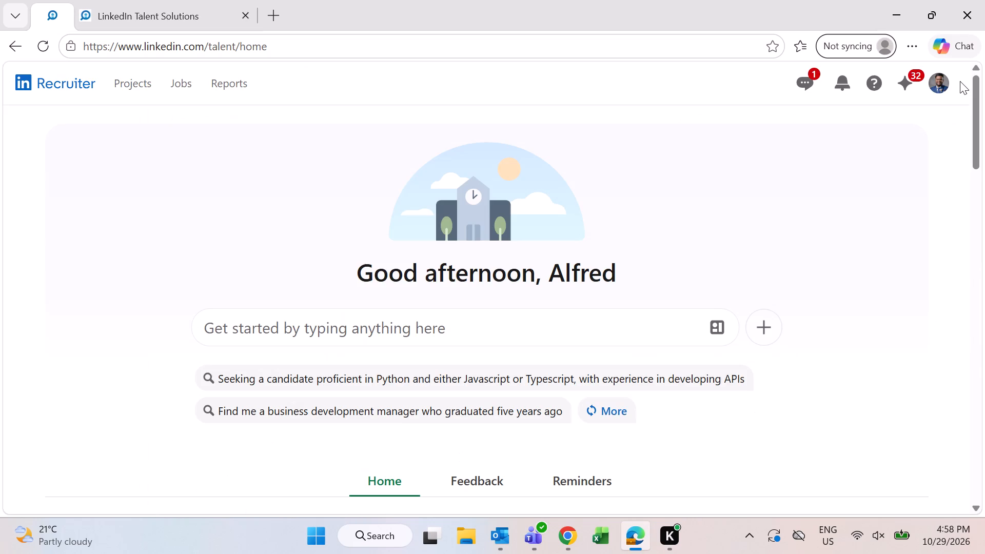
# Open the Estimator/Project Manager candidate's conversation in the other LinkedIn inbox and read the Murfreesboro, TN outreach message and the replies.
pyautogui.click(148, 2)
pyautogui.click(333, 192)
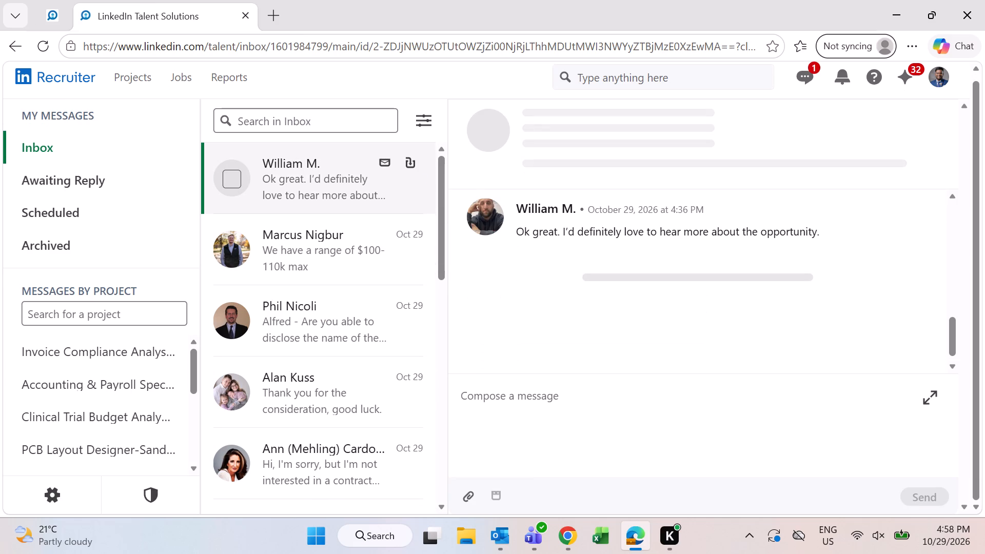
pyautogui.scroll(-2, 648, 265)
pyautogui.scroll(1, 608, 271)
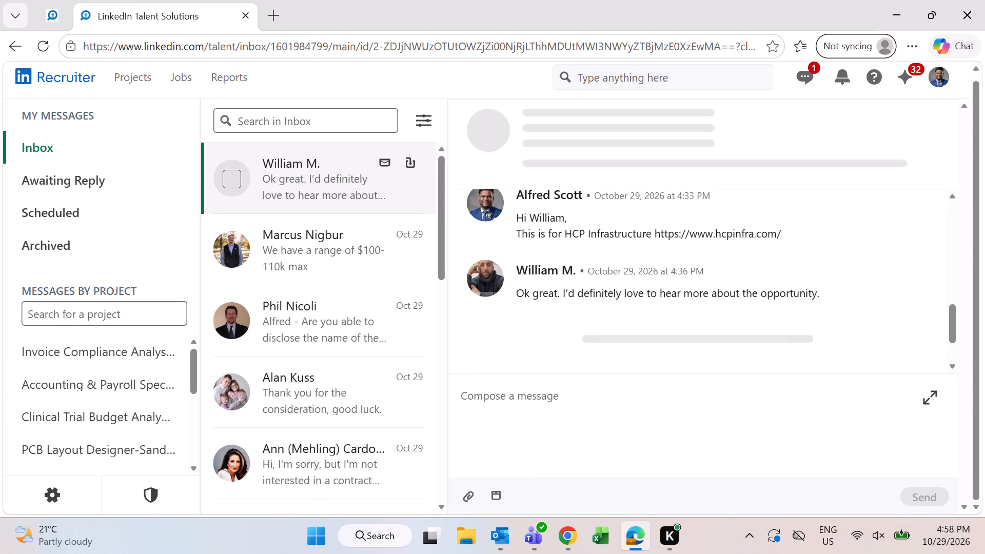
pyautogui.scroll(1, 627, 319)
pyautogui.scroll(-1, 627, 319)
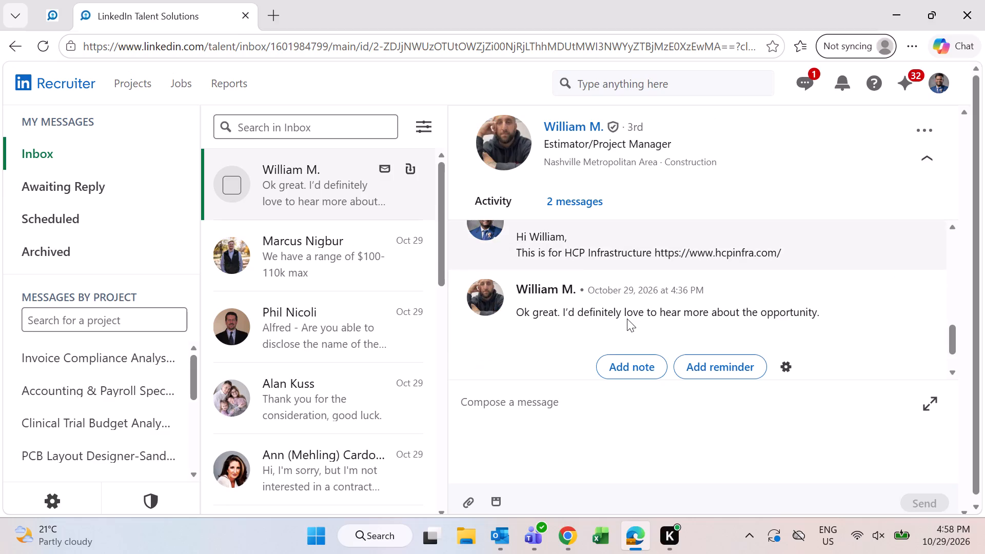
pyautogui.scroll(-1, 627, 319)
pyautogui.scroll(6, 627, 319)
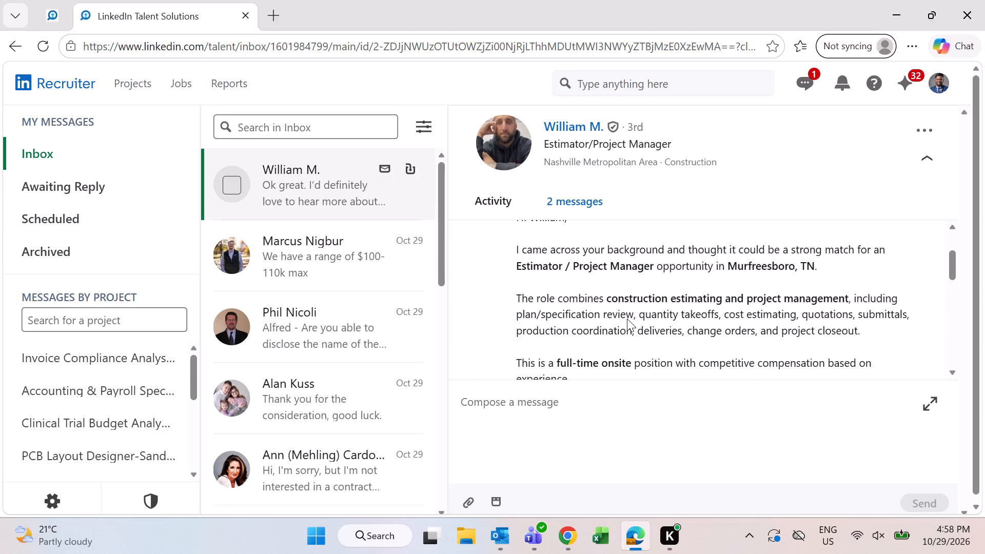
pyautogui.scroll(9, 627, 319)
pyautogui.scroll(-12, 625, 322)
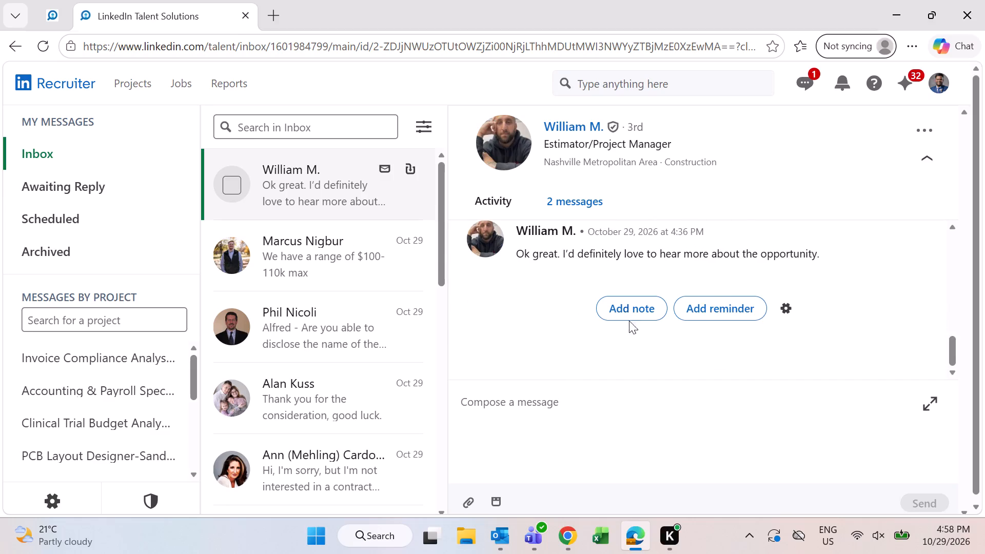
pyautogui.scroll(11, 696, 293)
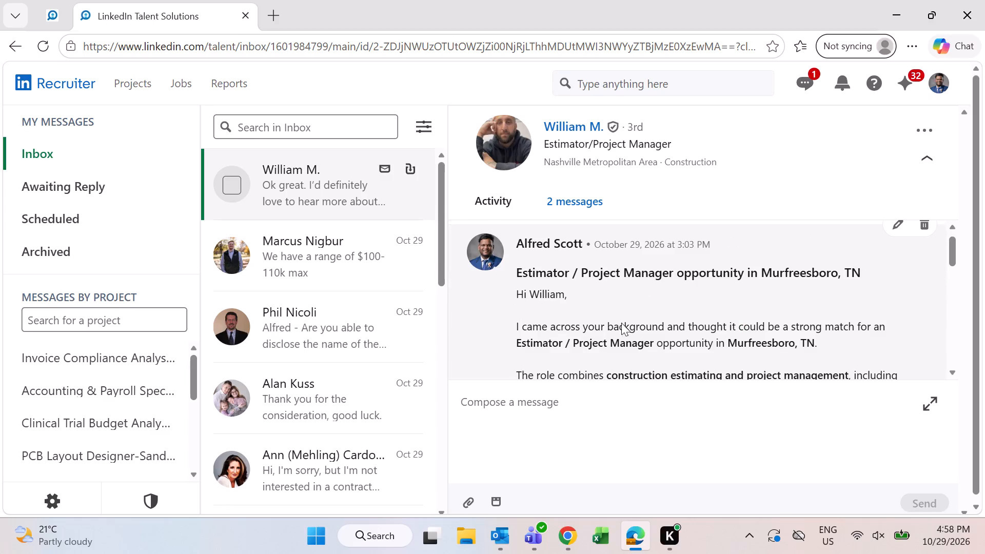
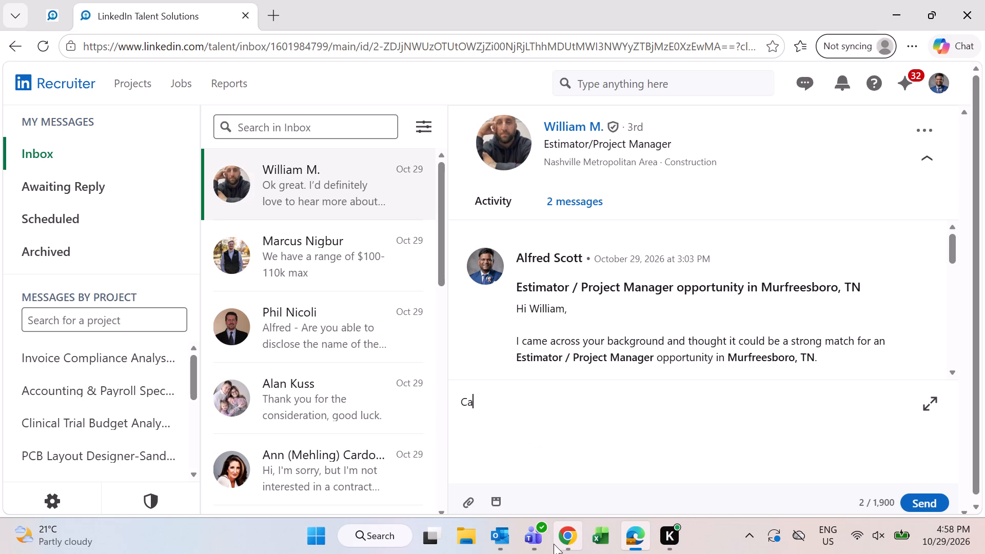
# Draft a reply to the Nashville Estimator/Project Manager candidate reading "Can you pls share your email".
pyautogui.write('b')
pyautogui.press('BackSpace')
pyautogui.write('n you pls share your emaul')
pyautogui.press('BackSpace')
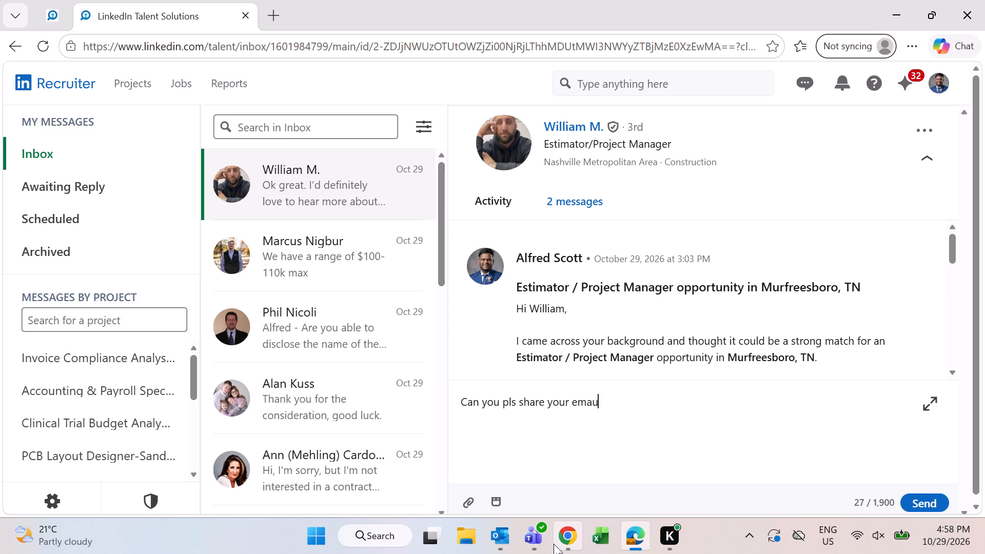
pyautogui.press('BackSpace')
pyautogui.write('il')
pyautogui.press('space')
# Continue the draft reply to the Nashville Estimator/Project Manager candidate with "address where I can send the detailed JD. Or if".
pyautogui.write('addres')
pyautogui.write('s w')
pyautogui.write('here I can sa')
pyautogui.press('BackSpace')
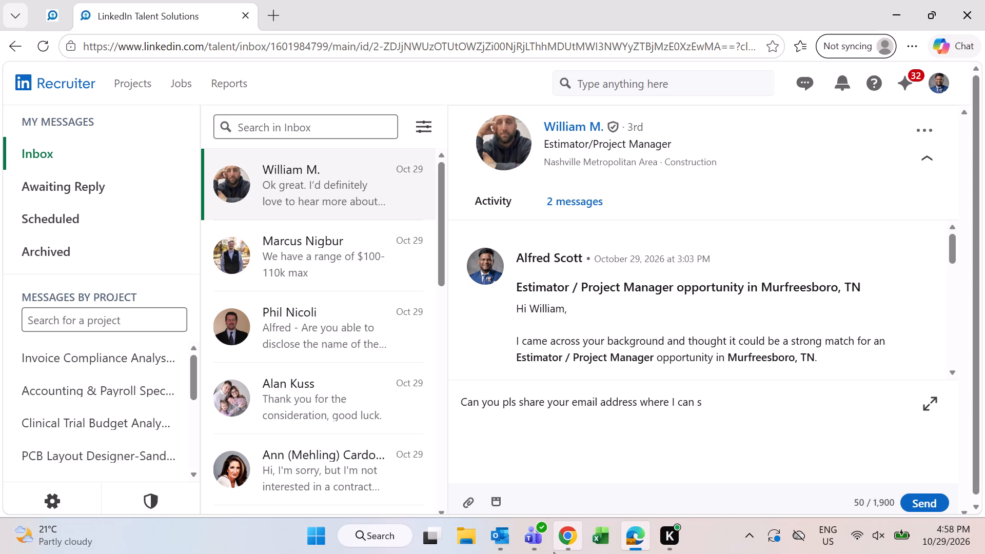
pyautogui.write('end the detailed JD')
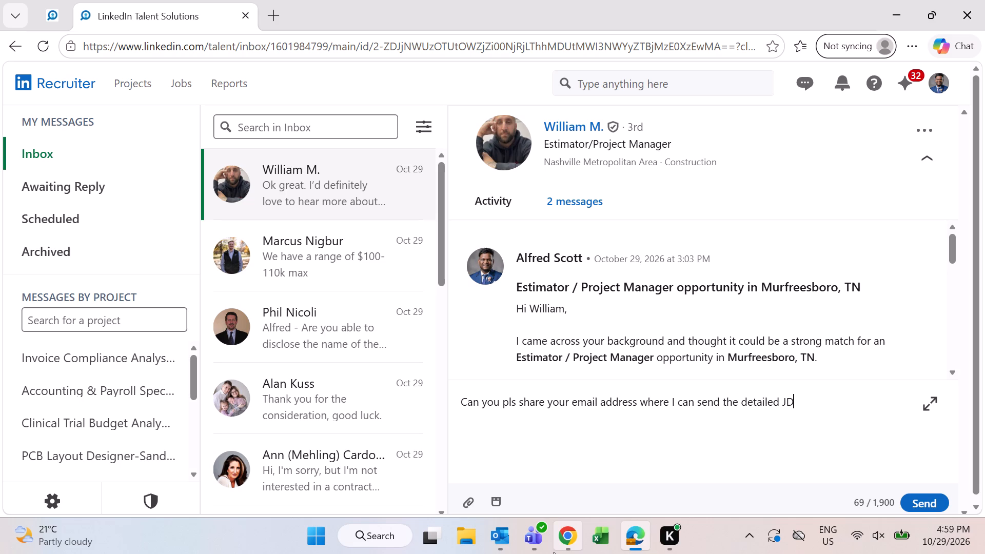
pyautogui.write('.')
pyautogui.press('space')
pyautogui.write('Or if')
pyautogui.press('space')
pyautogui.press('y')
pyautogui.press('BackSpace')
# Complete the reply to the Nashville Estimator/Project Manager candidate with "you say I can send it here as well." and send it.
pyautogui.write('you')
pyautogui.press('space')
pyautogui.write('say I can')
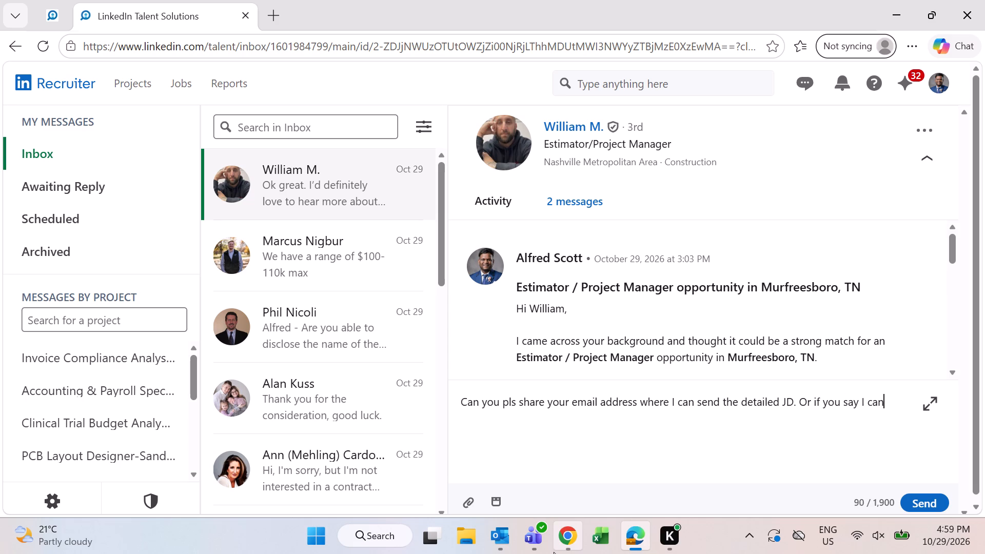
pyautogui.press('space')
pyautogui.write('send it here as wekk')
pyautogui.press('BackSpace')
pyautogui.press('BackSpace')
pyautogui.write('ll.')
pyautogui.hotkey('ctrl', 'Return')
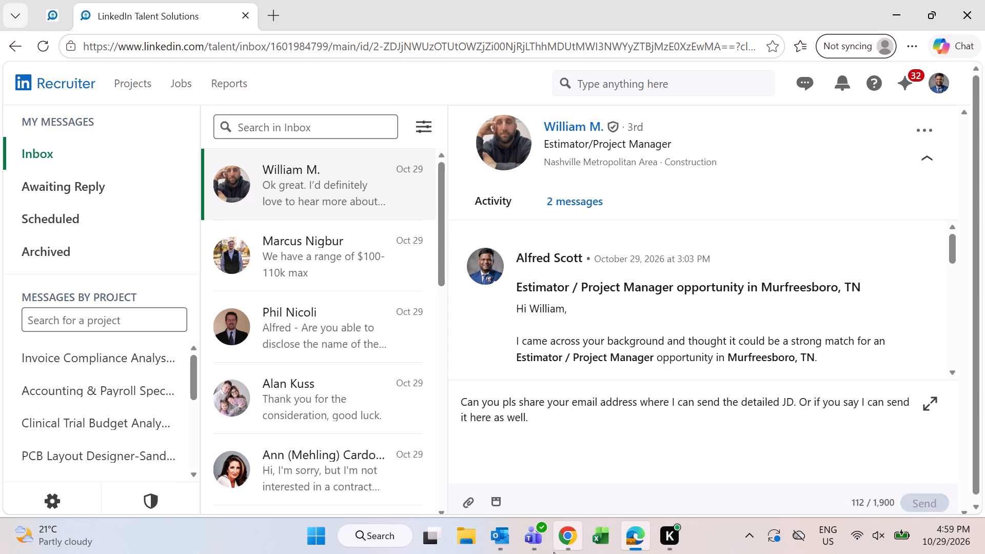
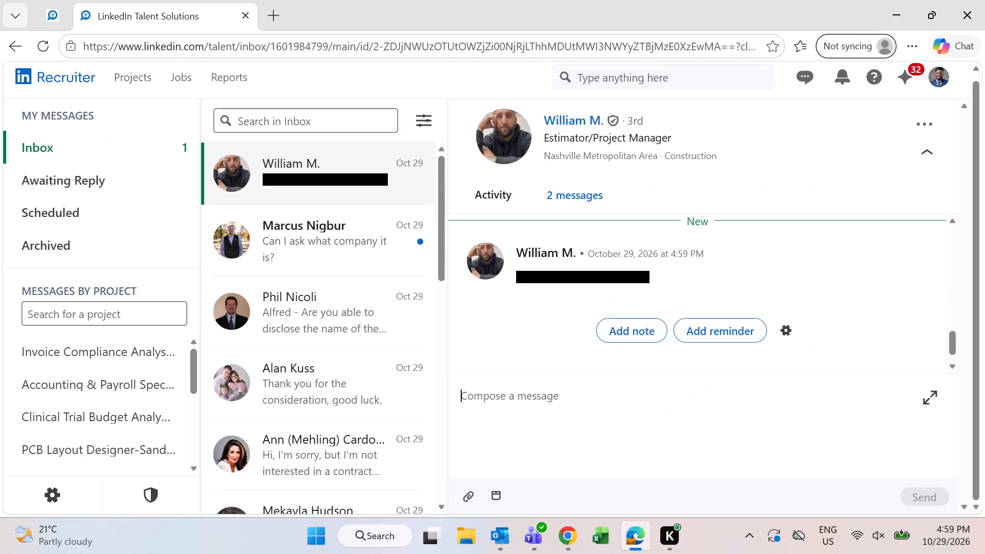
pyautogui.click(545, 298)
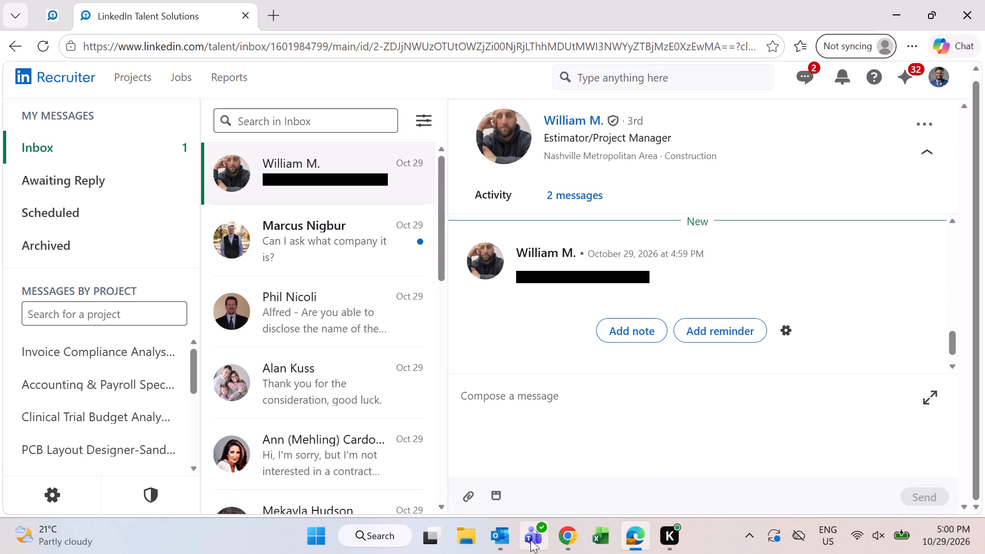
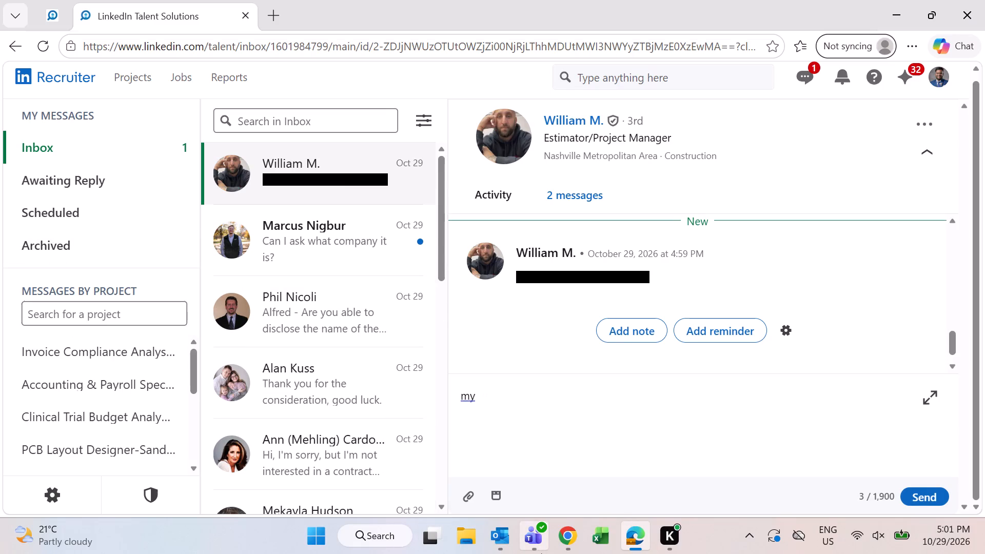
# Continue the draft reply to the Nashville Estimator/Project Manager candidate by adding "colleague" after "my".
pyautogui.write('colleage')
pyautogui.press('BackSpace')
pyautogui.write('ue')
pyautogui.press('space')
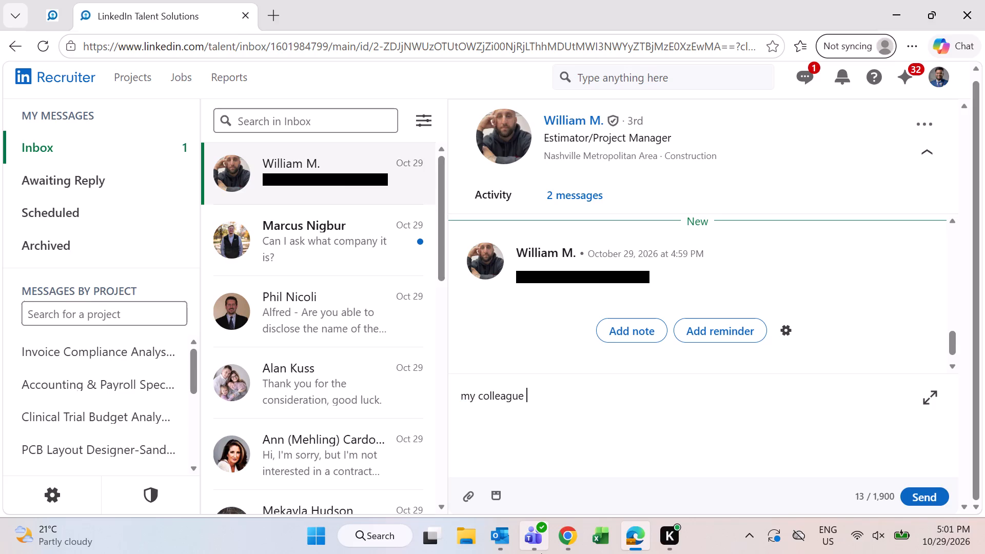
# Complete the reply to the Nashville Estimator/Project Manager candidate with "Victor shared it over email. pls check" and send it.
pyautogui.write('Vict')
pyautogui.write('or')
pyautogui.press('space')
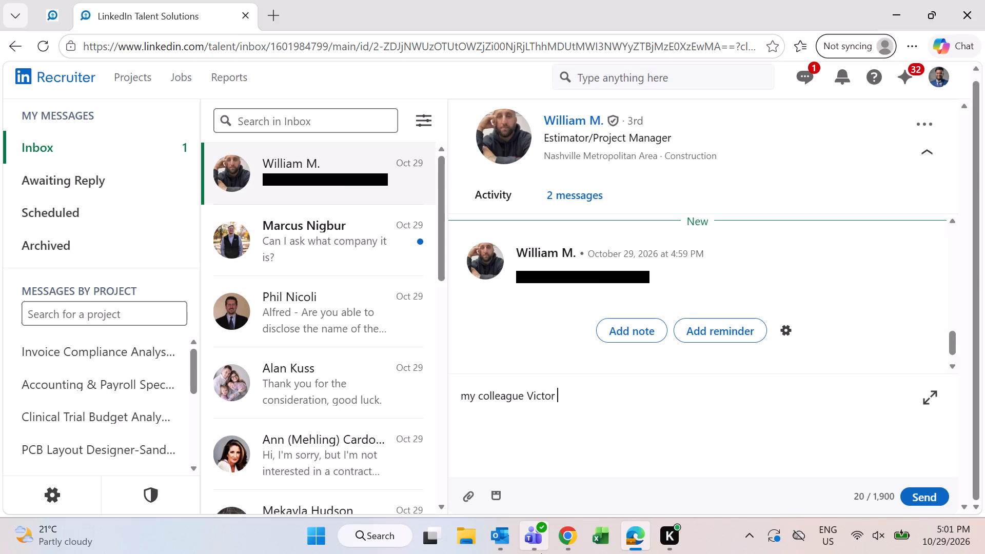
pyautogui.write('shared it over email')
pyautogui.write('. pls check')
pyautogui.hotkey('ctrl', 'Return')
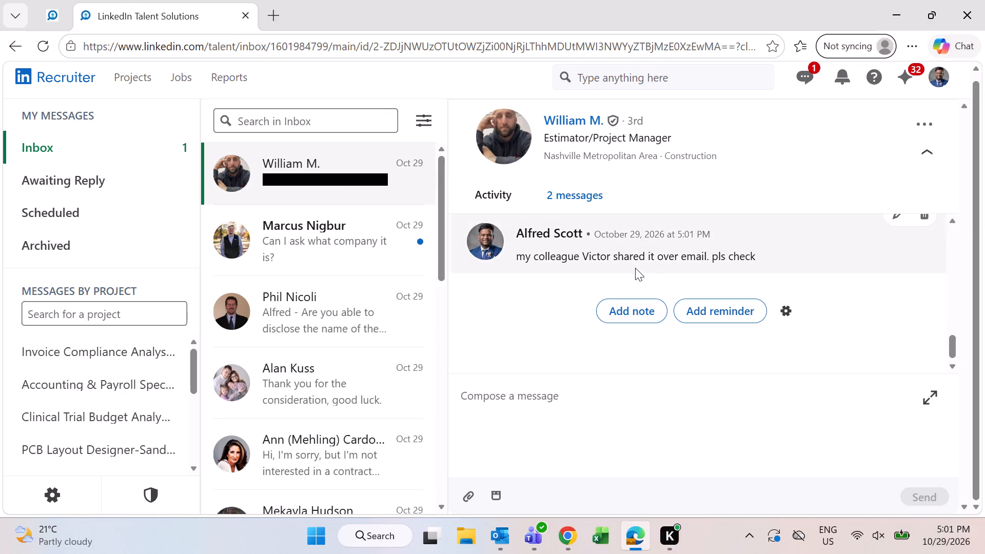
# Open the Lead Estimator's conversation, dismiss the ATS export tip and review the message history behind the company question.
pyautogui.scroll(15, 635, 268)
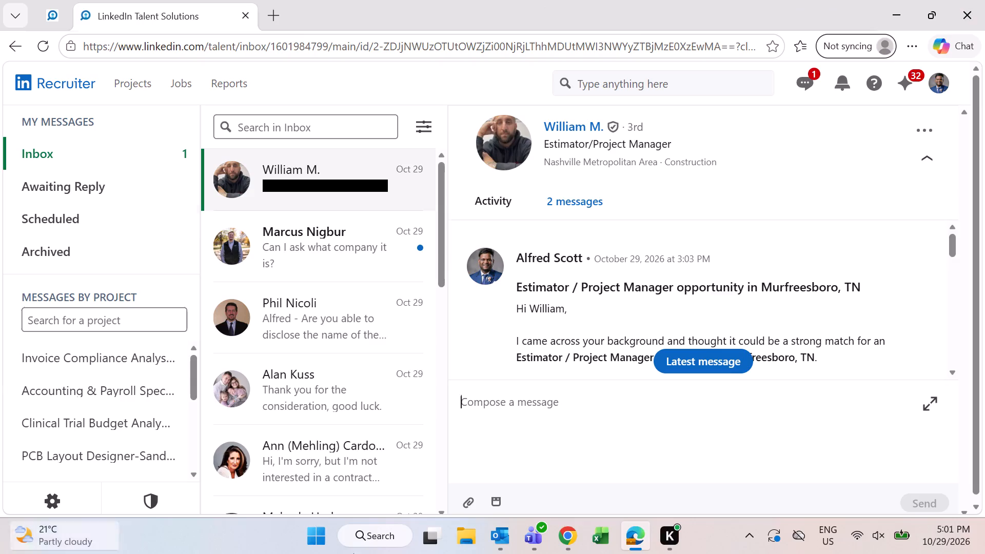
pyautogui.click(373, 259)
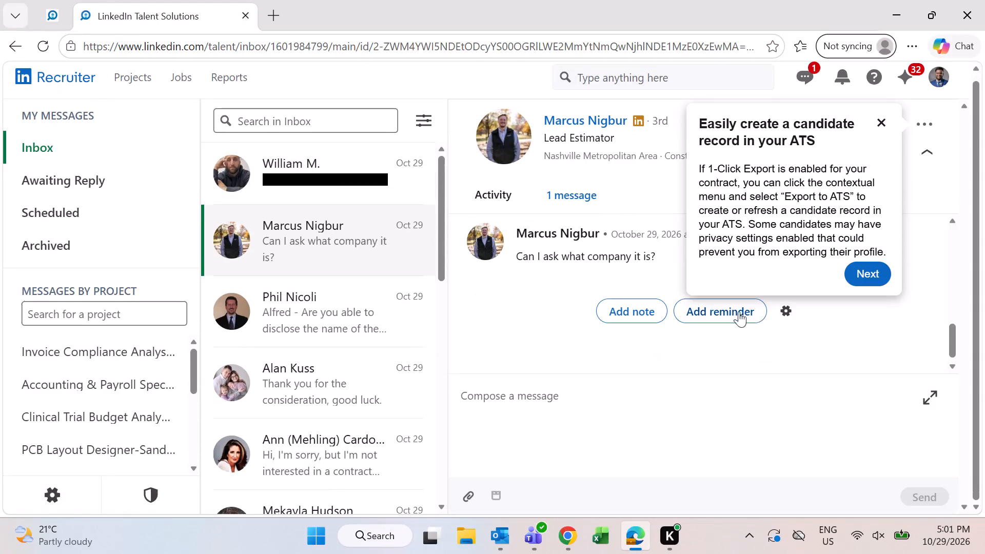
pyautogui.click(595, 260)
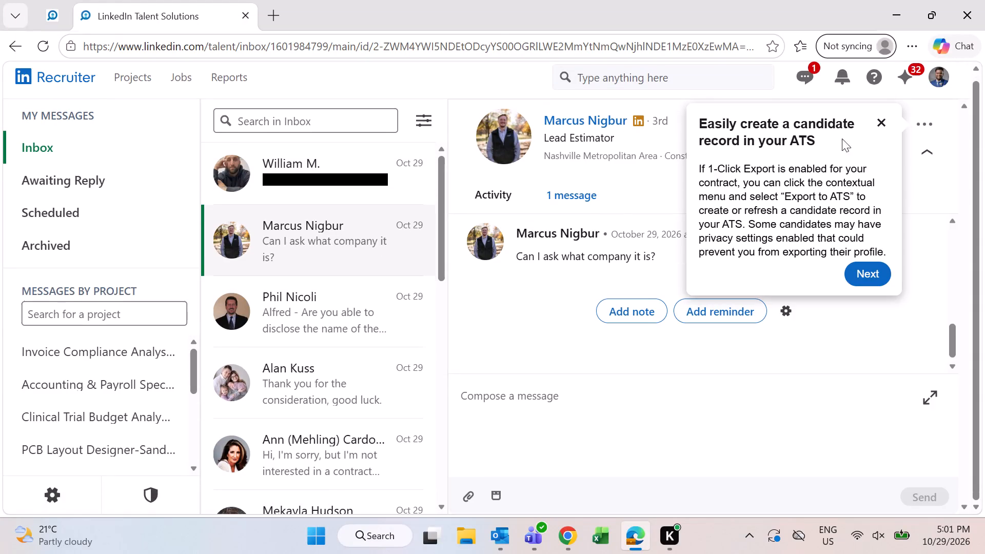
pyautogui.click(883, 115)
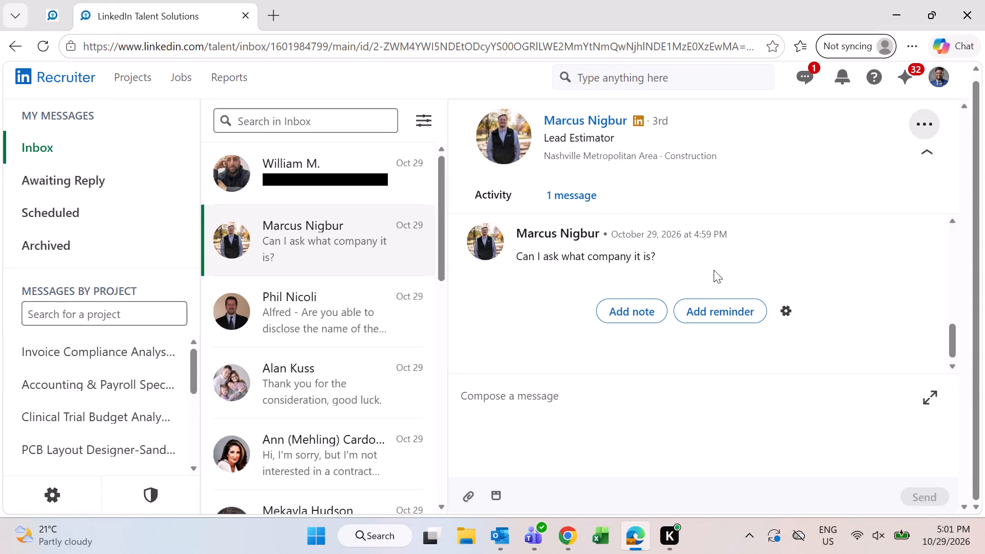
pyautogui.scroll(1, 702, 265)
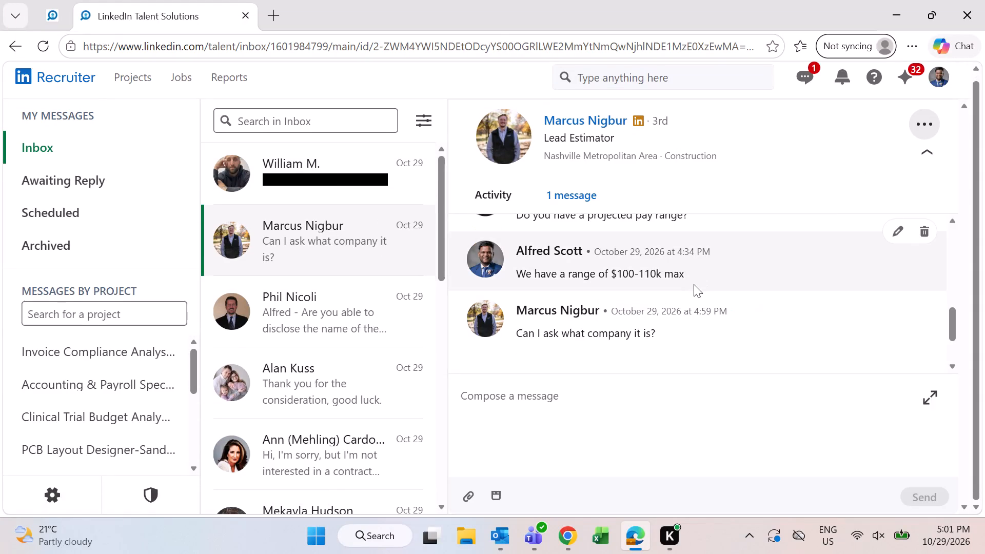
pyautogui.scroll(10, 694, 284)
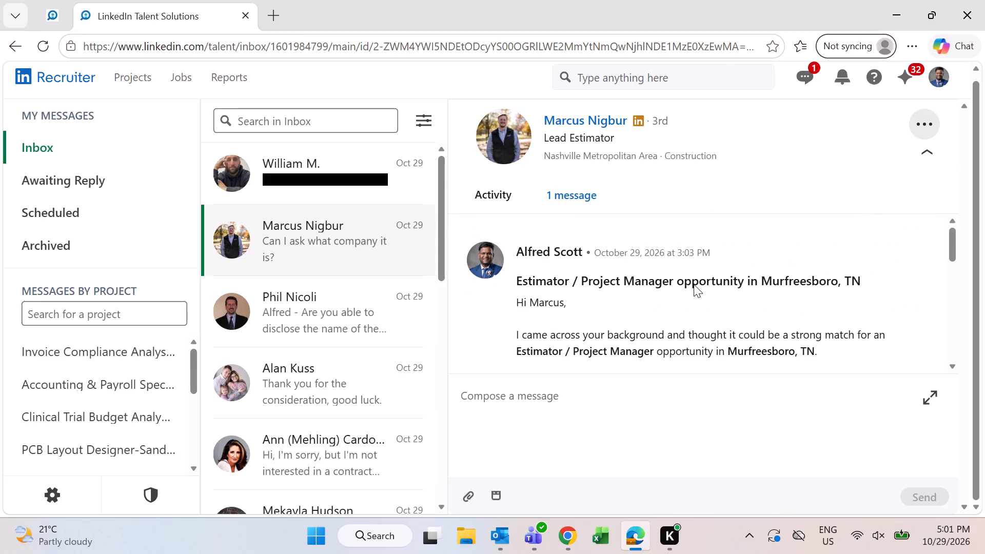
pyautogui.scroll(-9, 694, 284)
# Reopen the Nashville Estimator/Project Manager's conversation and select the HCP Infrastructure company text in the earlier reply to the company question.
pyautogui.click(305, 178)
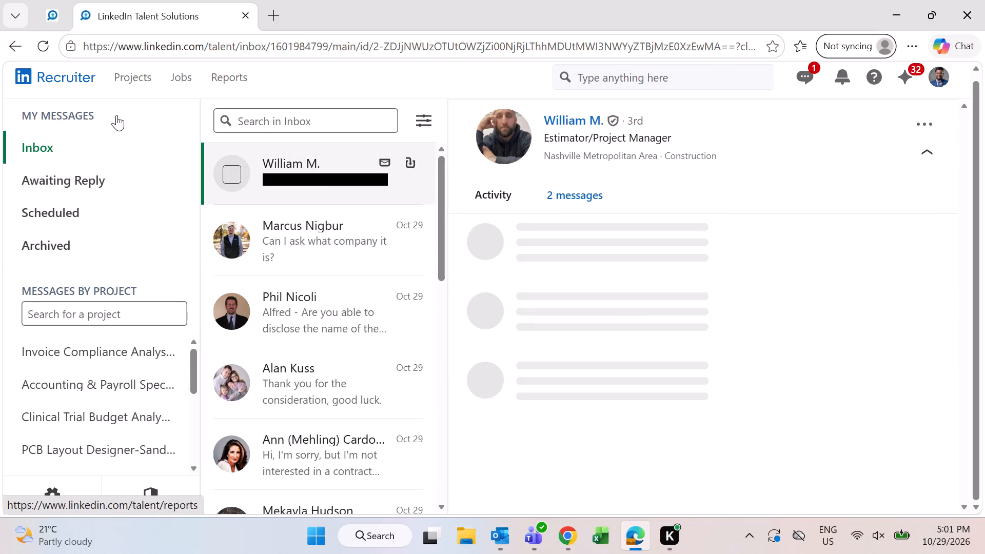
pyautogui.scroll(1, 572, 295)
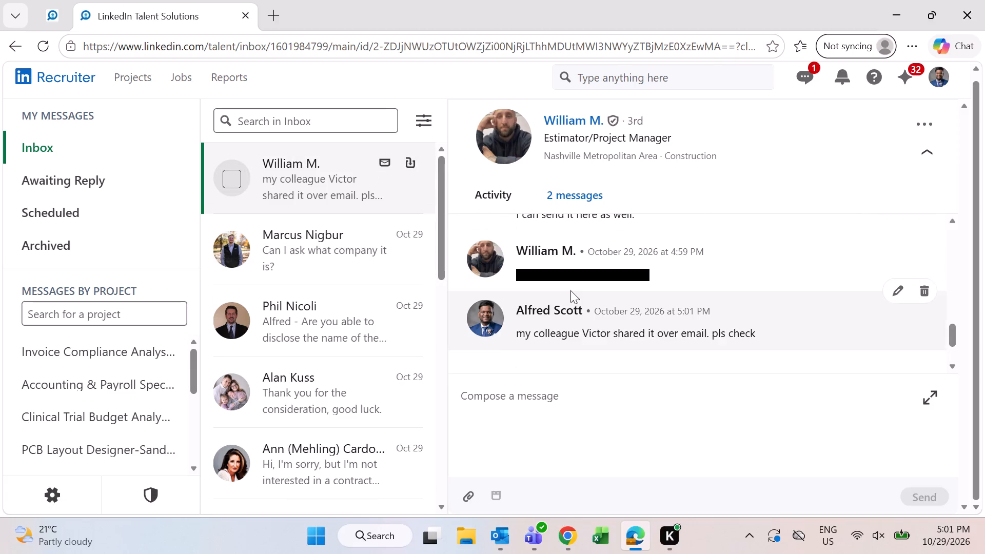
pyautogui.scroll(5, 565, 290)
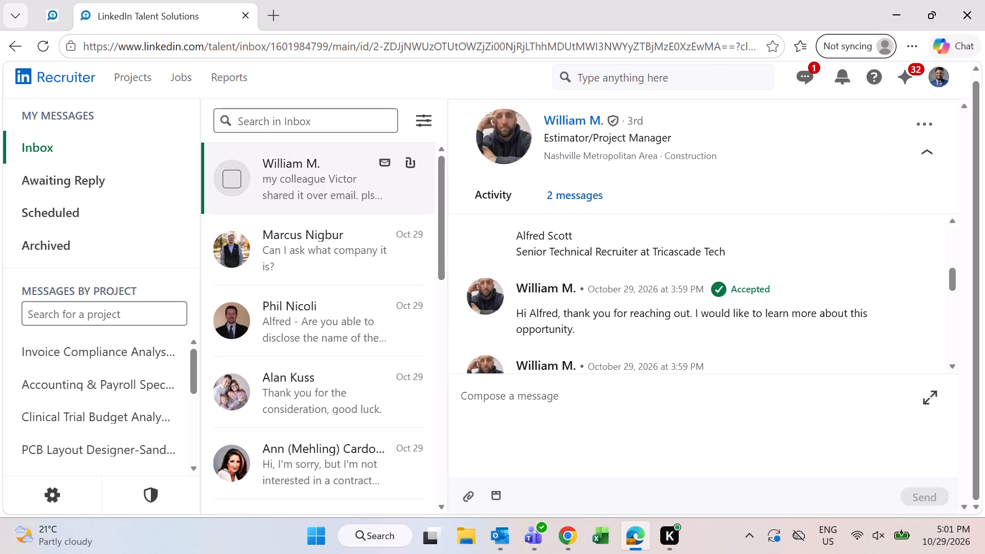
pyautogui.scroll(1, 574, 331)
pyautogui.scroll(-3, 575, 331)
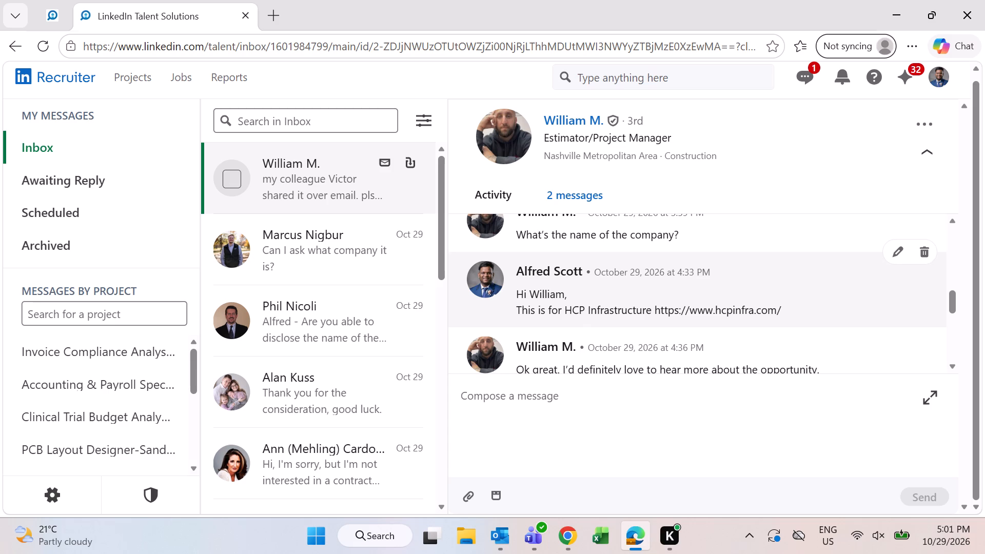
pyautogui.doubleClick(575, 313)
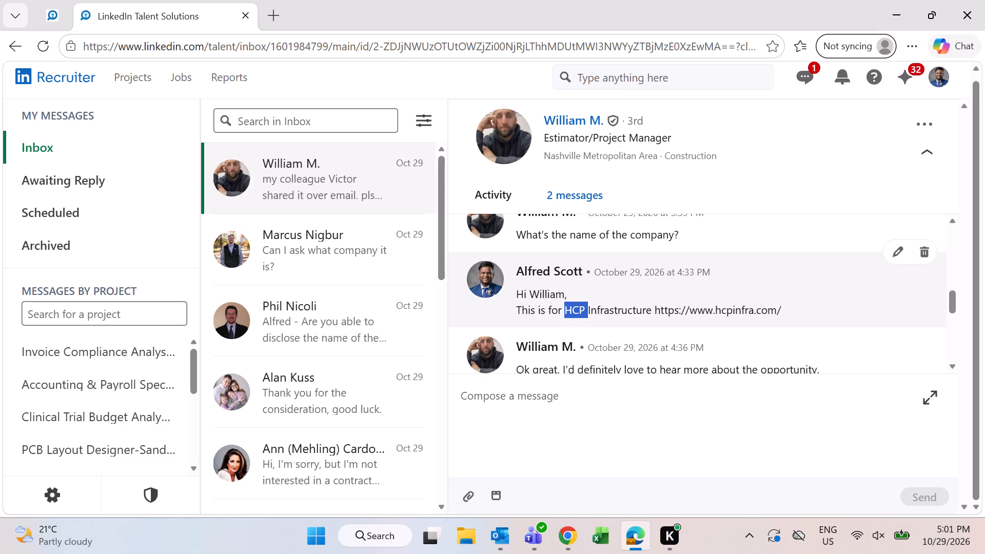
pyautogui.click(525, 314)
pyautogui.moveTo(525, 314); pyautogui.dragTo(780, 314)
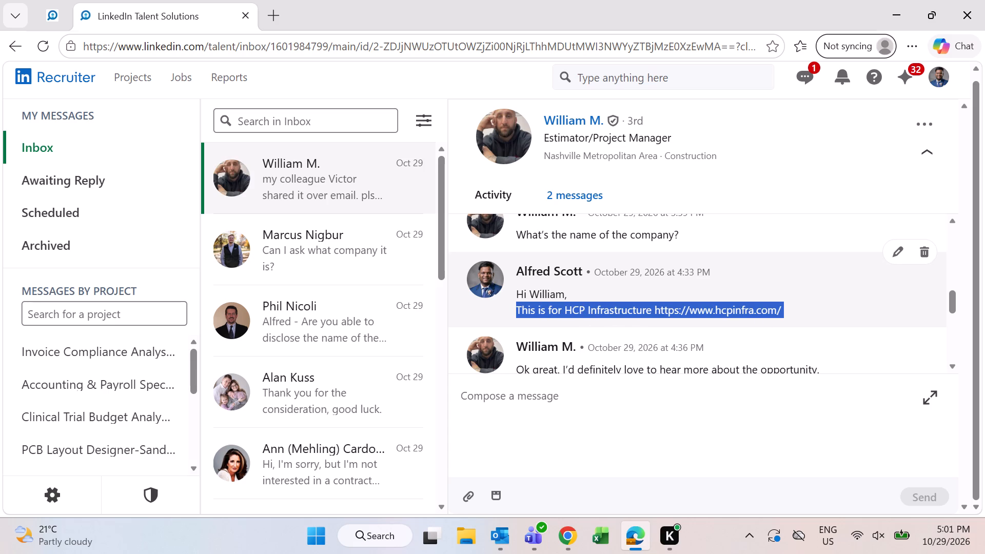
pyautogui.hotkey('ctrl', 'c')
pyautogui.click(354, 254)
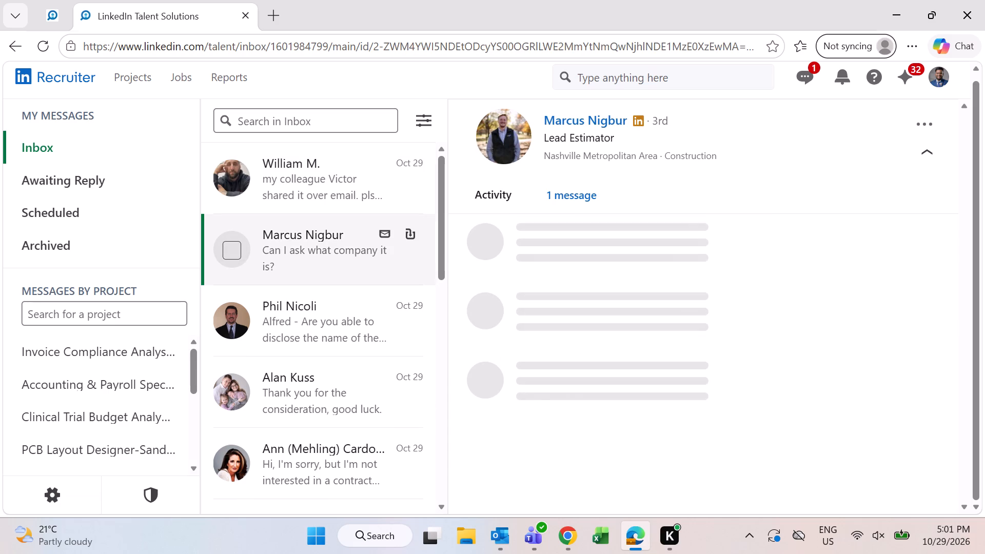
pyautogui.click(554, 405)
pyautogui.hotkey('ctrl', 'v')
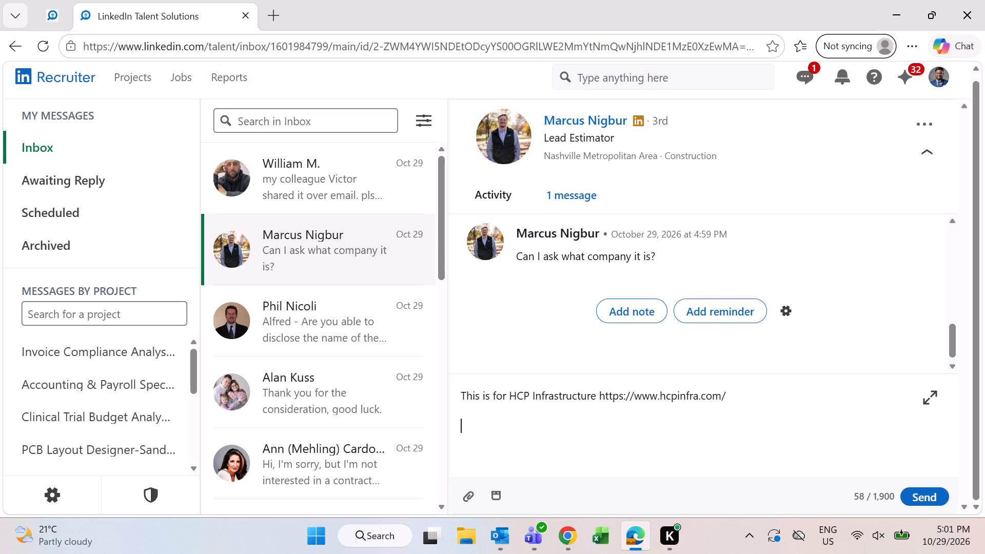
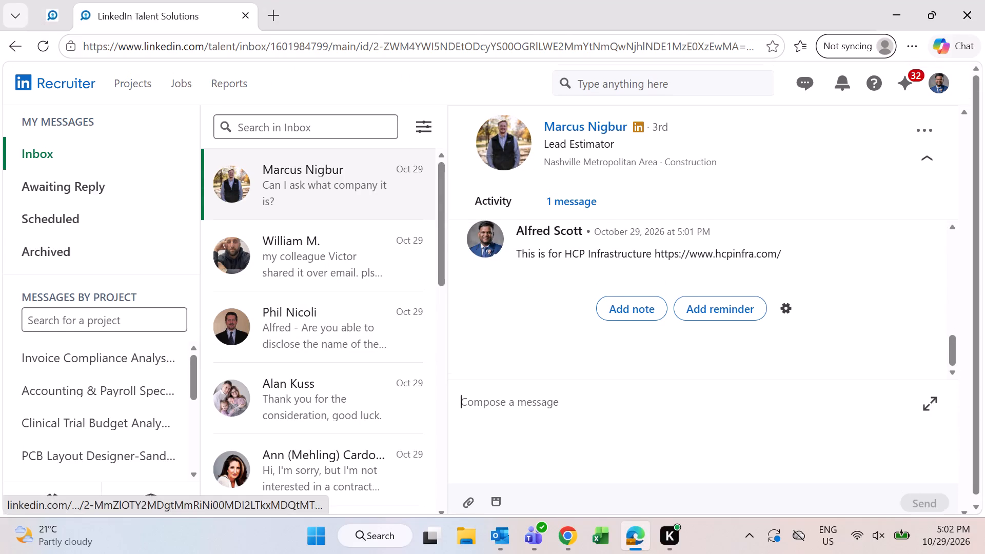
# Switch to the Integrated Search form in Chrome and place the cursor at the end of the PCB layout Keywords query.
pyautogui.scroll(-4, 558, 249)
pyautogui.click(567, 531)
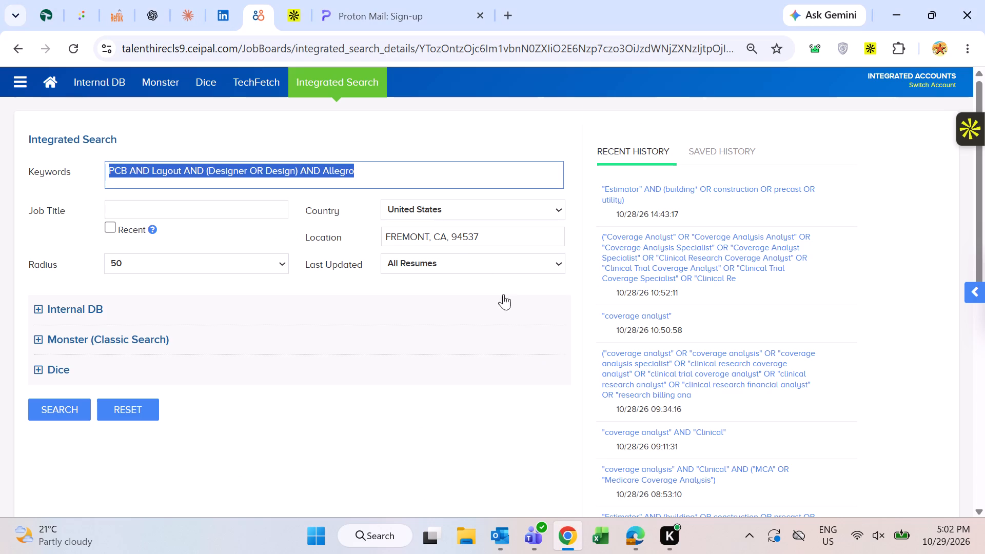
pyautogui.click(425, 177)
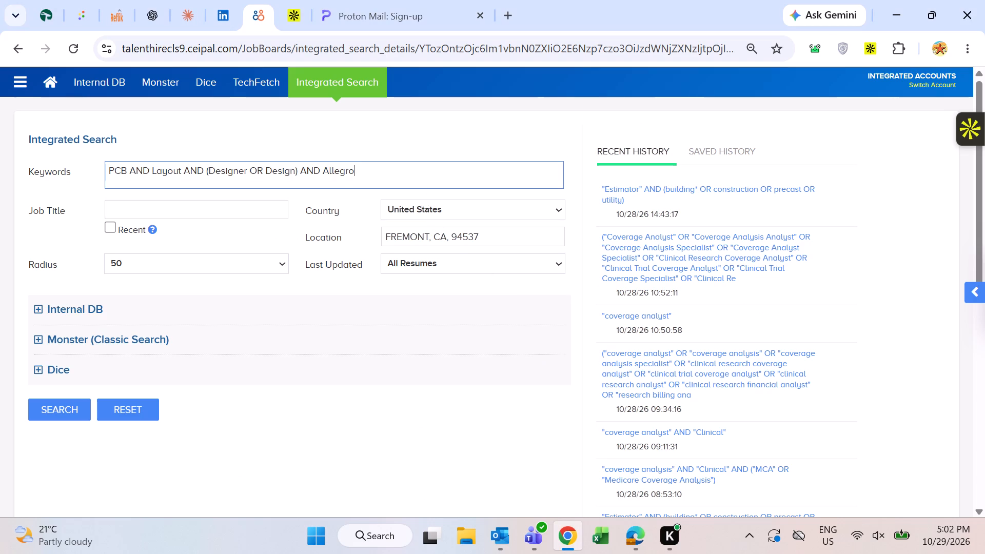
pyautogui.click(424, 172)
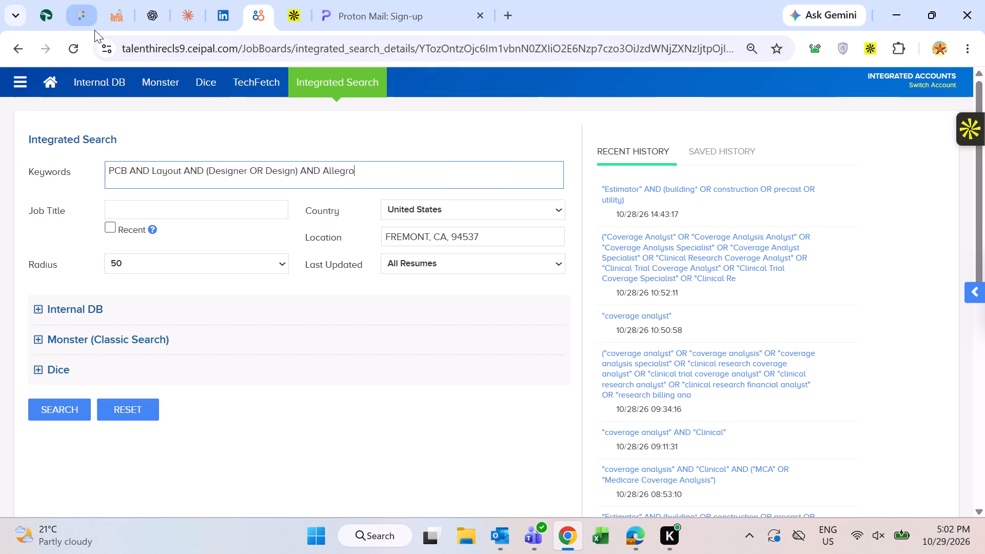
# Replace the integrated search keywords with the job title Invoice Compliance Analyst copied from the Marsh McLennan posting on Reflik.
pyautogui.click(112, 16)
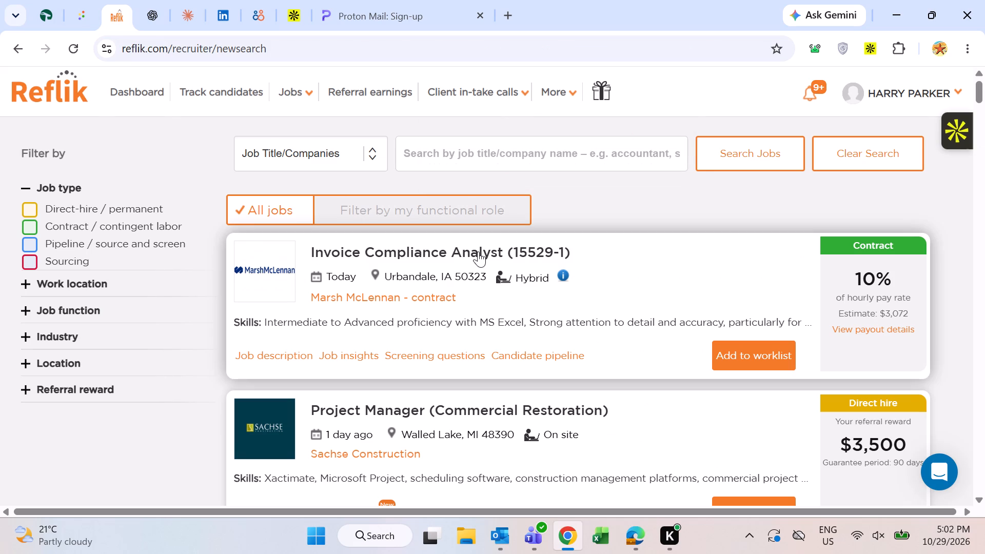
pyautogui.click(257, 30)
pyautogui.tripleClick(370, 175)
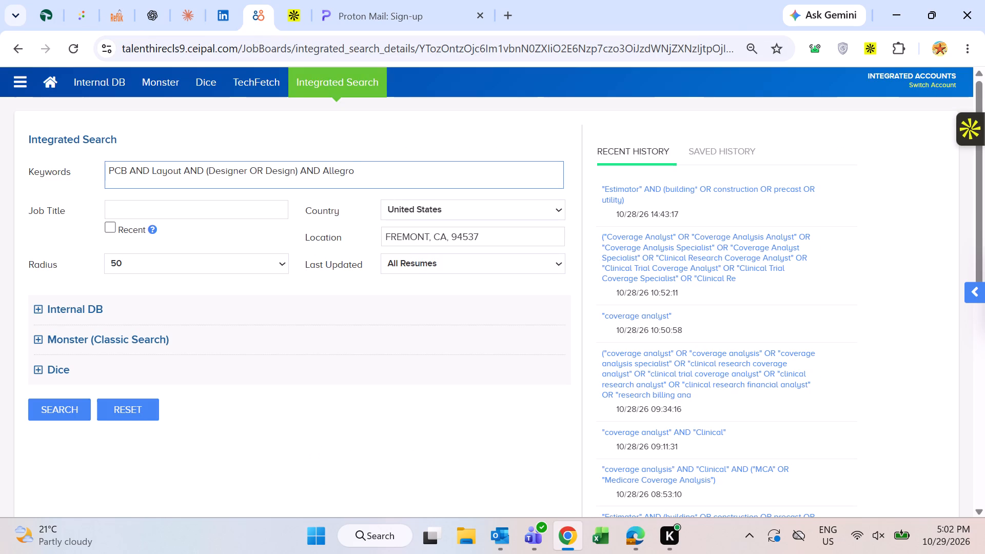
pyautogui.press('BackSpace')
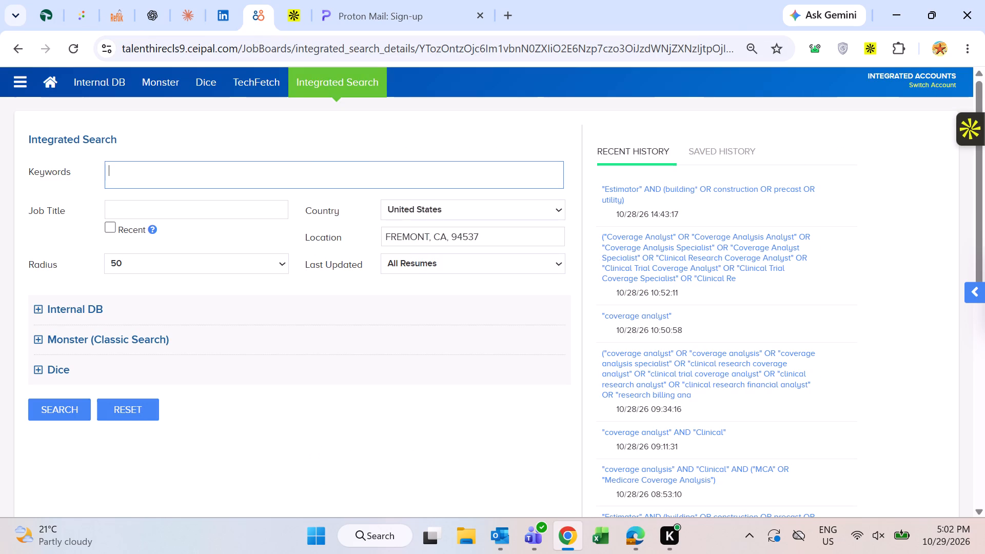
pyautogui.click(120, 0)
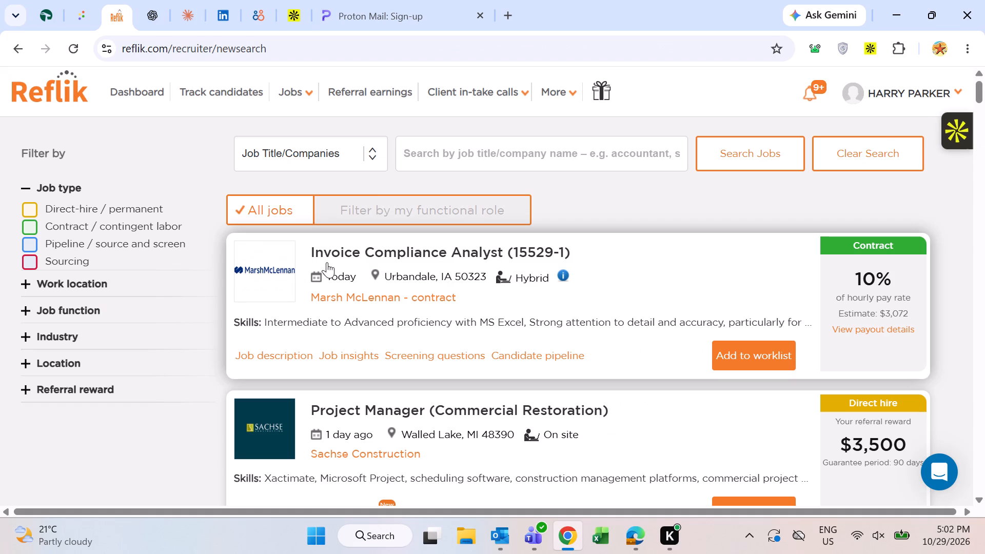
pyautogui.moveTo(311, 256); pyautogui.dragTo(500, 245)
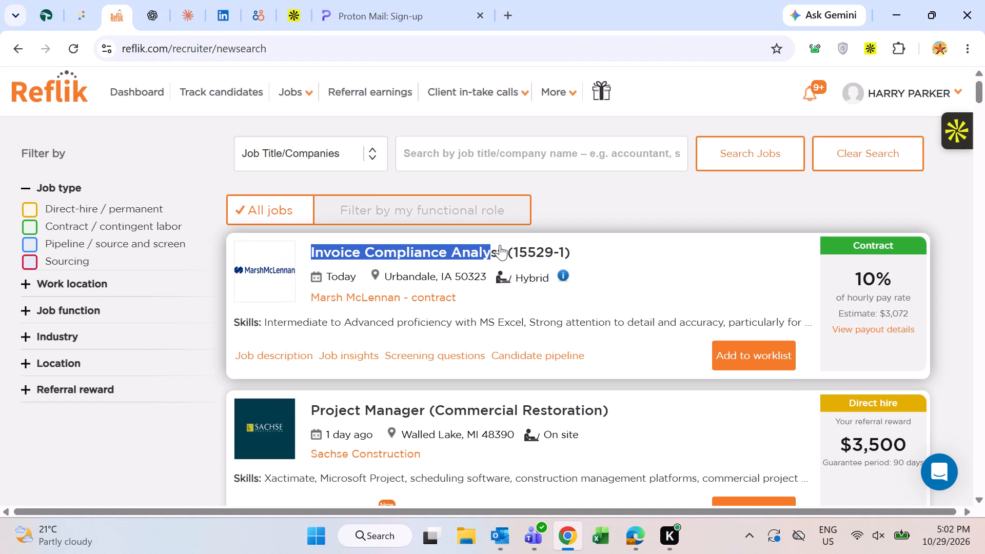
pyautogui.moveTo(500, 245); pyautogui.dragTo(503, 250)
pyautogui.hotkey('ctrl', 'c')
pyautogui.click(267, 27)
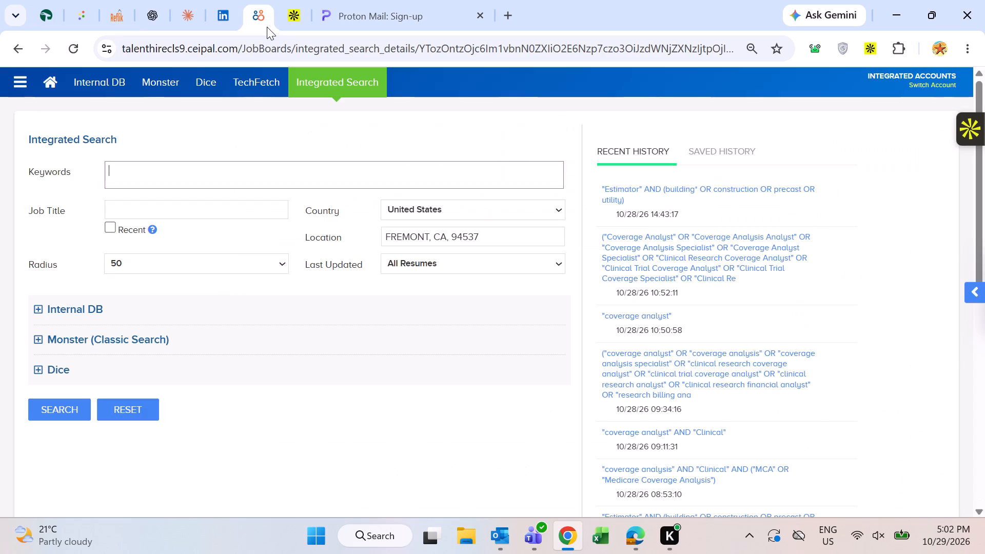
pyautogui.click(337, 169)
pyautogui.hotkey('ctrl', 'v')
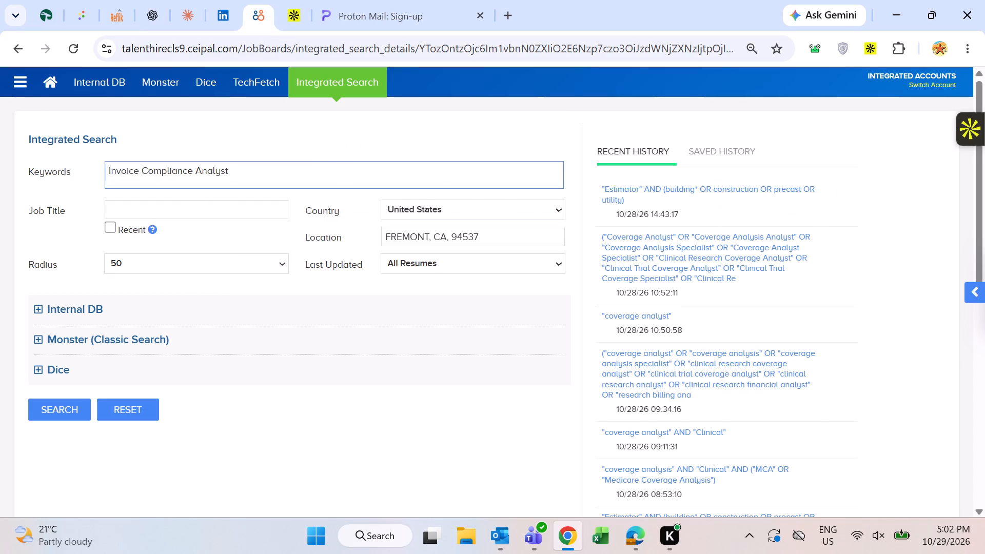
# Join the keywords with AND operators to form the query "Invoice AND Compliance AND Analyst".
pyautogui.click(143, 171)
pyautogui.write('AND')
pyautogui.press('space')
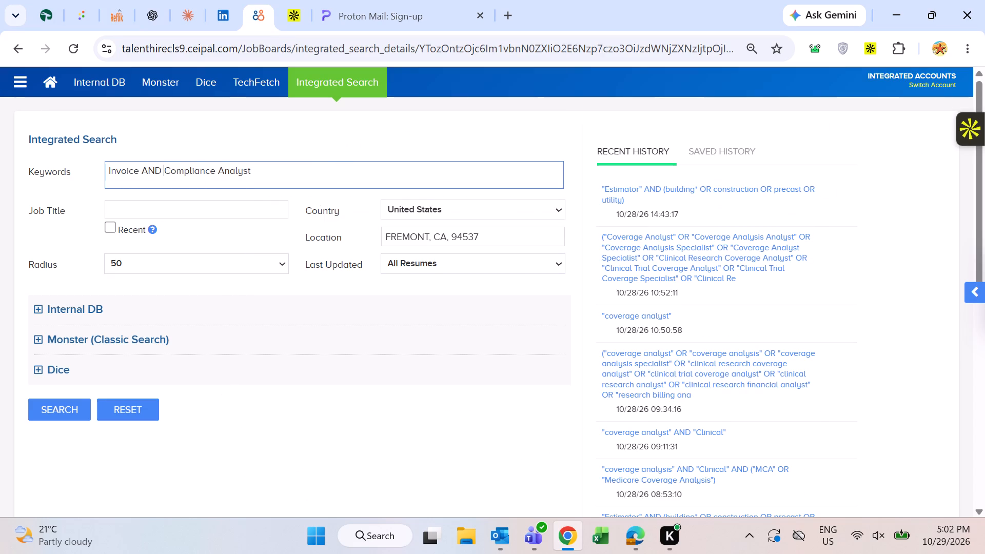
pyautogui.press('Right')
pyautogui.press('Right')
pyautogui.press('Right')
pyautogui.press('Right')
pyautogui.press('Right')
pyautogui.press('Right')
pyautogui.press('Right')
pyautogui.press('Right')
pyautogui.press('Right')
pyautogui.press('Right')
pyautogui.press('Right')
pyautogui.write('AND')
pyautogui.press('space')
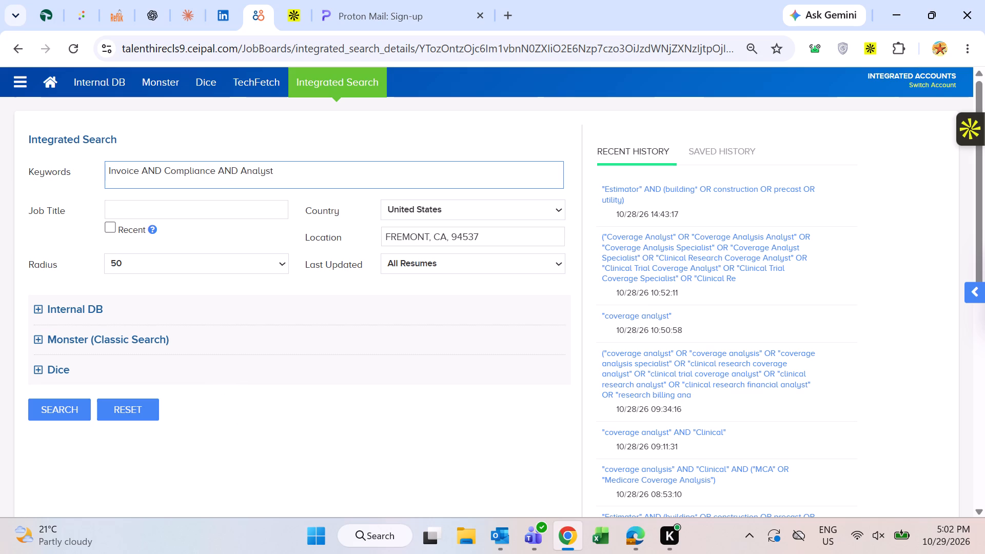
# Clear the search location and copy the ZIP code 50323 from the Invoice Compliance Analyst posting on Reflik.
pyautogui.tripleClick(434, 232)
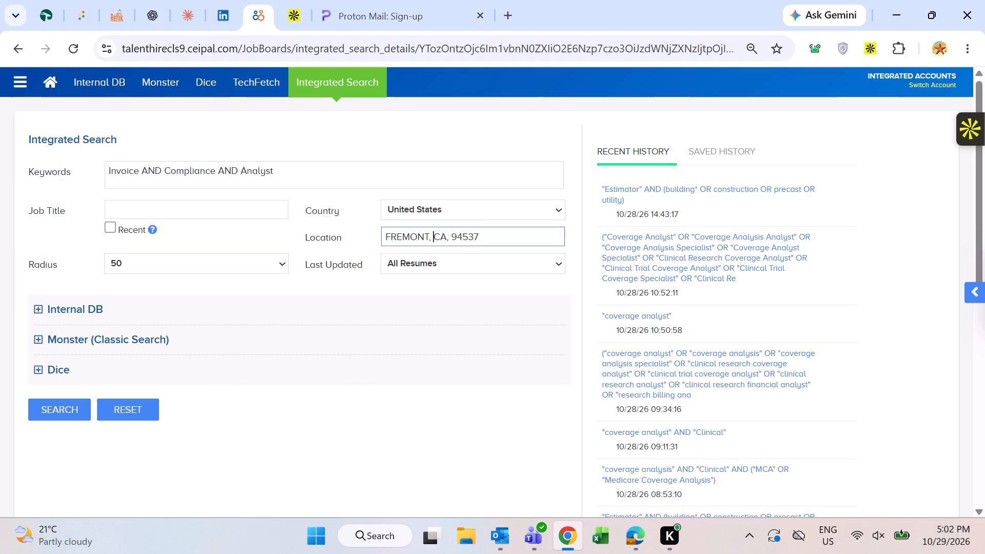
pyautogui.press('BackSpace')
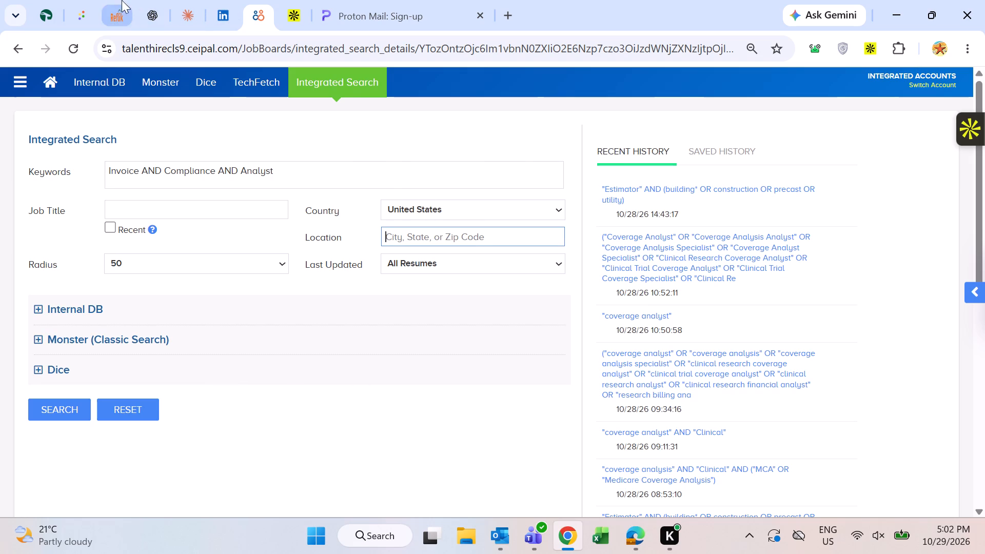
pyautogui.click(109, 0)
pyautogui.scroll(1, 449, 236)
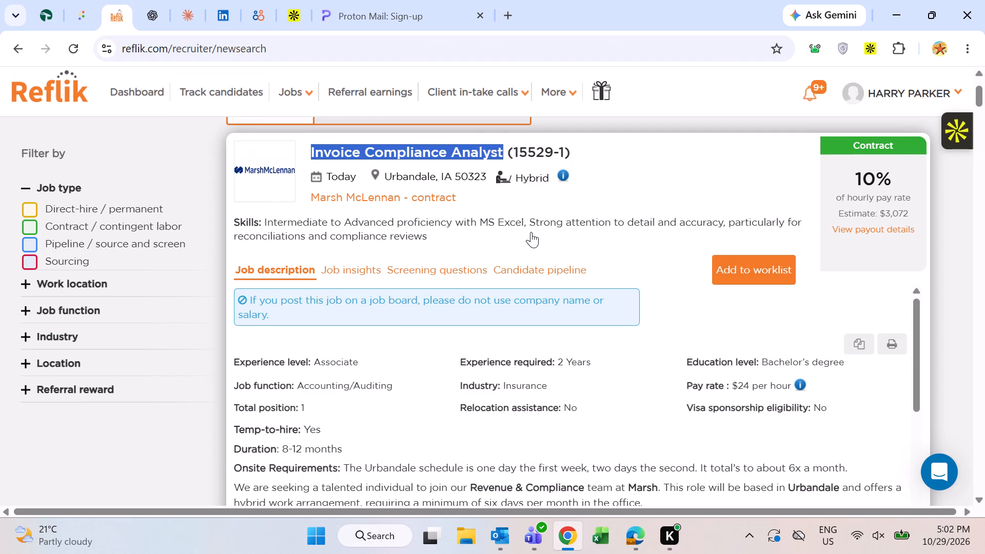
pyautogui.click(526, 233)
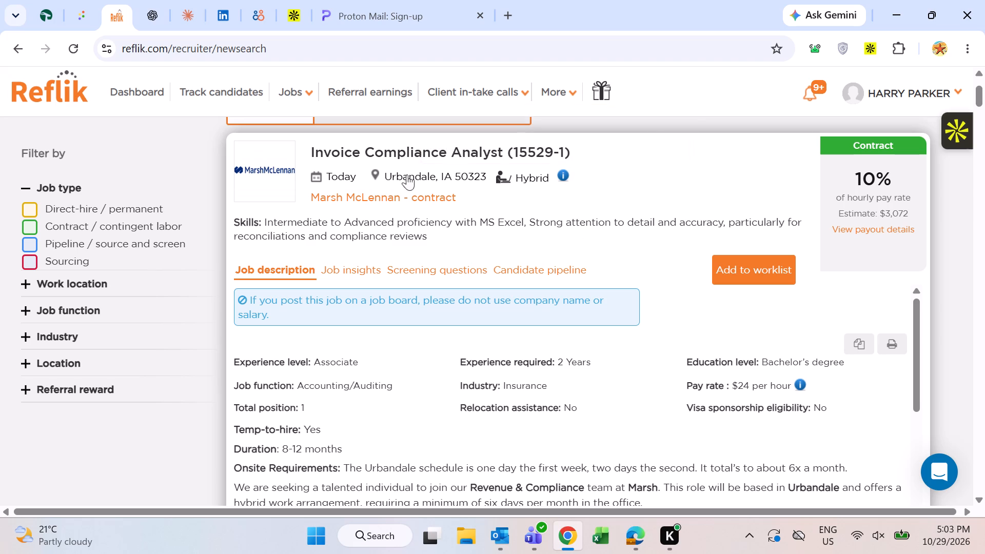
pyautogui.doubleClick(465, 179)
pyautogui.hotkey('ctrl', 'c')
pyautogui.click(486, 225)
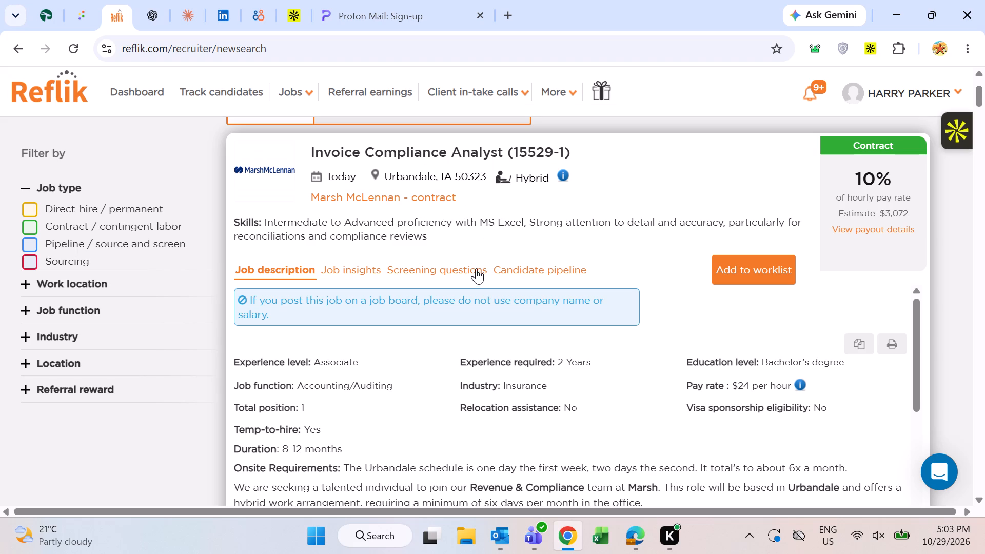
# Read through the screening questions for the Invoice Compliance Analyst job, including the LinkedIn profile question.
pyautogui.click(474, 270)
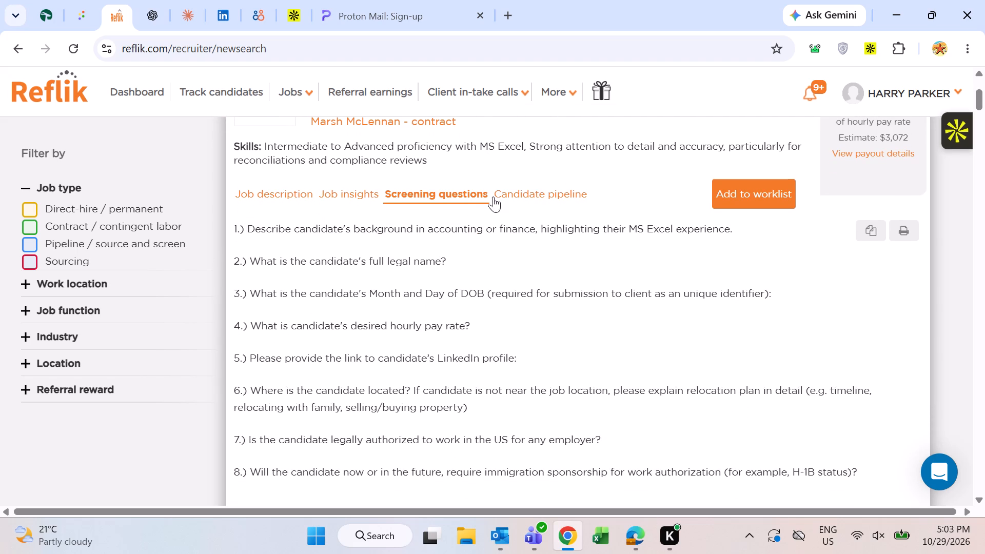
pyautogui.doubleClick(411, 362)
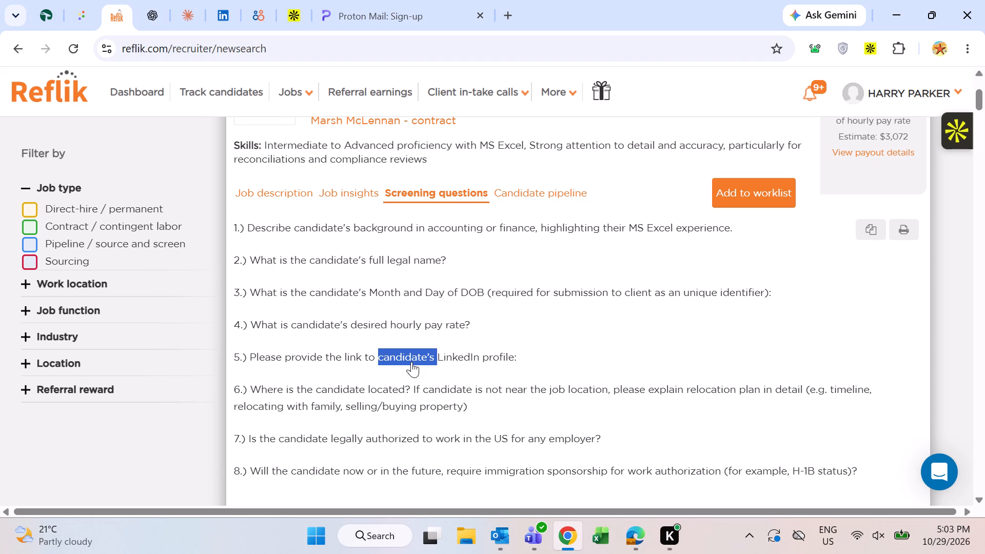
pyautogui.click(413, 358)
pyautogui.moveTo(413, 358); pyautogui.dragTo(353, 356)
pyautogui.moveTo(353, 356); pyautogui.dragTo(332, 359)
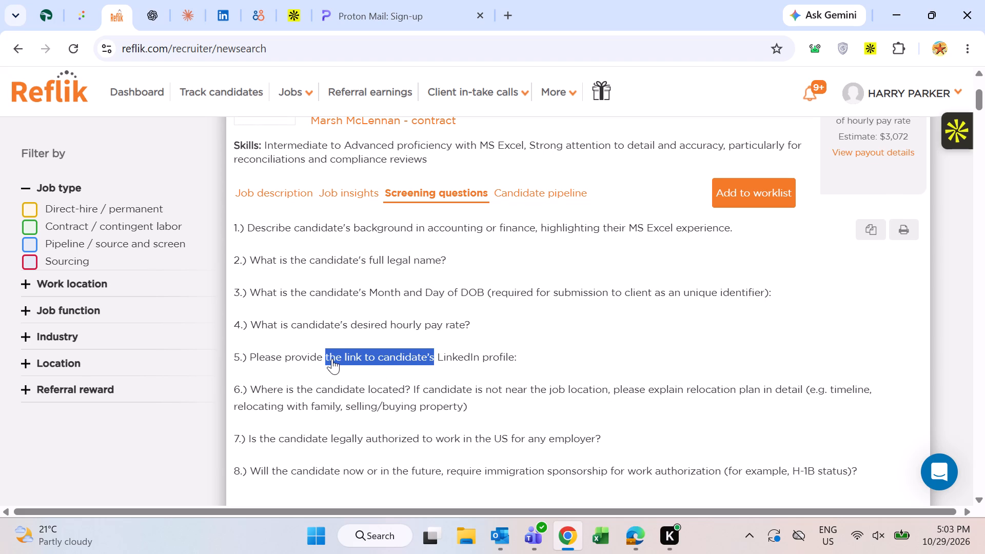
pyautogui.click(332, 359)
pyautogui.moveTo(332, 359); pyautogui.dragTo(403, 350)
pyautogui.click(403, 350)
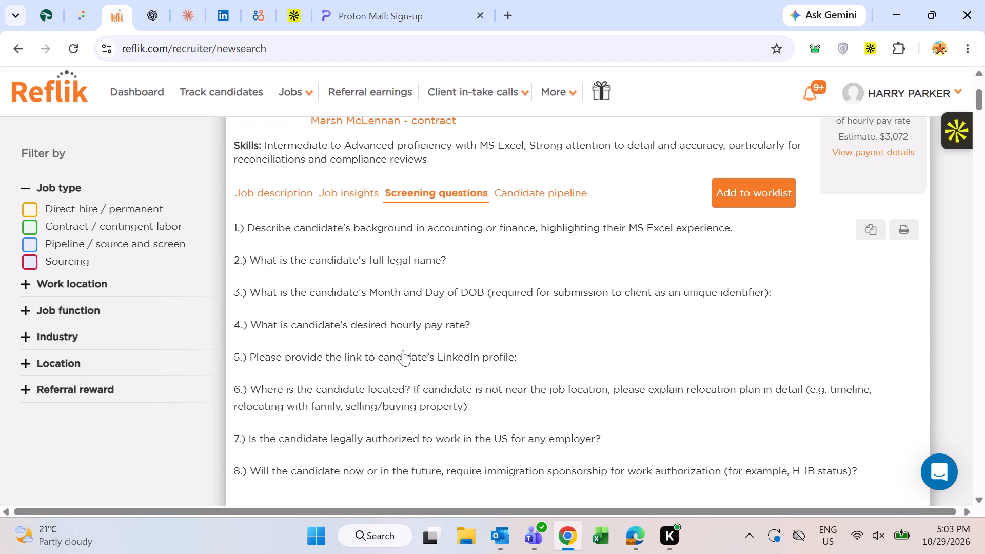
pyautogui.moveTo(403, 350); pyautogui.dragTo(346, 352)
pyautogui.click(346, 352)
# Set the integrated search location to URBANDALE, IA, 50323 and run the search.
pyautogui.click(243, 4)
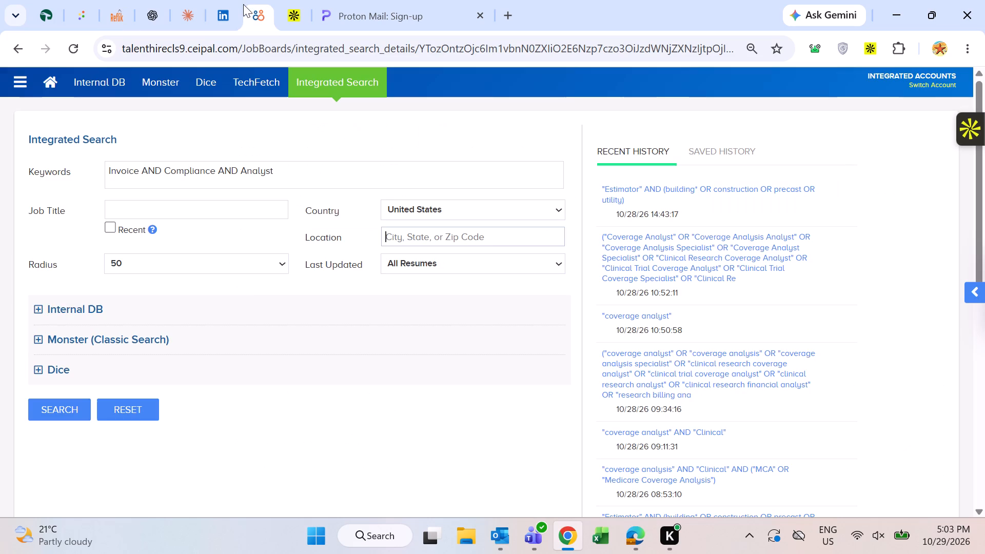
pyautogui.click(353, 176)
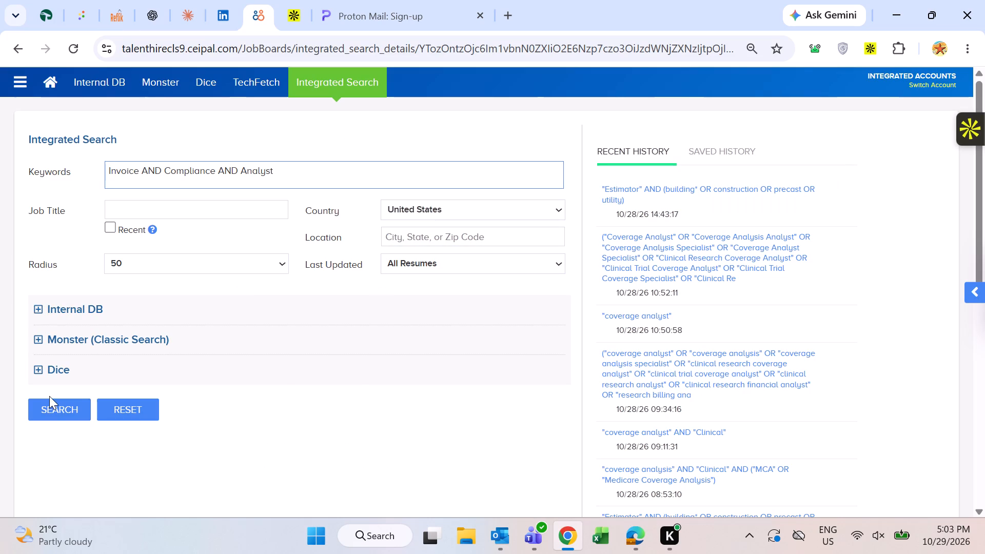
pyautogui.click(458, 238)
pyautogui.hotkey('ctrl', 'v')
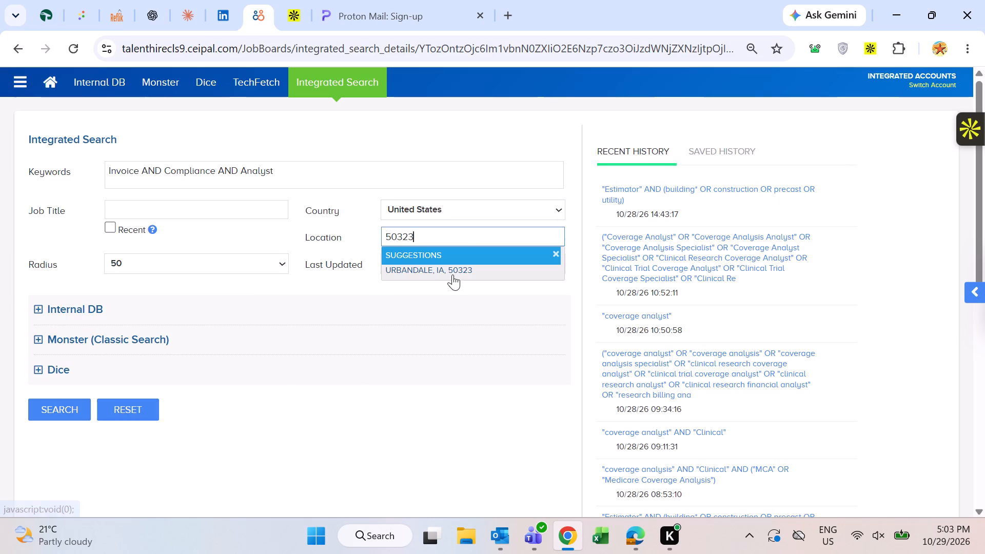
pyautogui.click(460, 268)
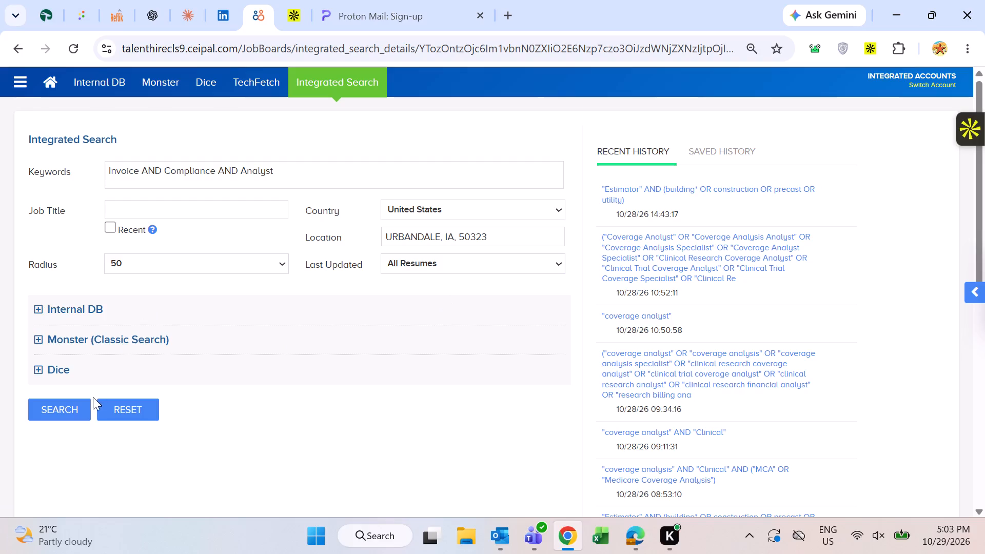
pyautogui.click(47, 414)
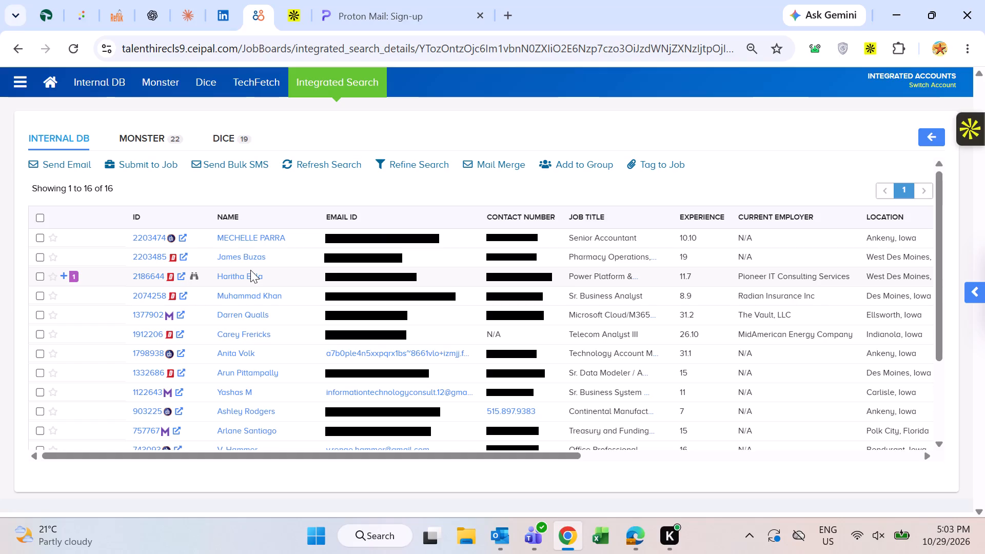
# Review the job titles and experience of the Internal DB candidates for the Invoice Compliance Analyst role.
pyautogui.doubleClick(573, 350)
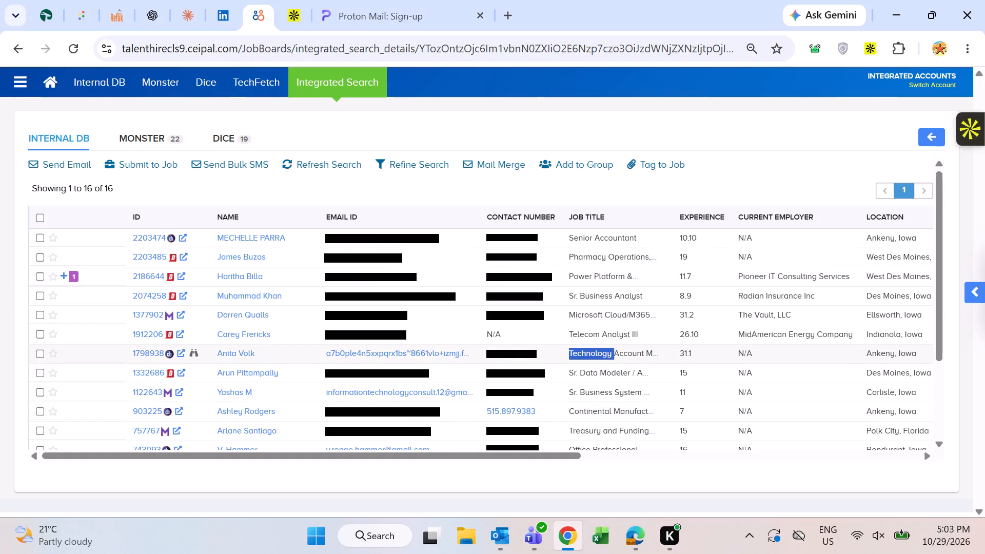
pyautogui.moveTo(573, 350); pyautogui.dragTo(552, 307)
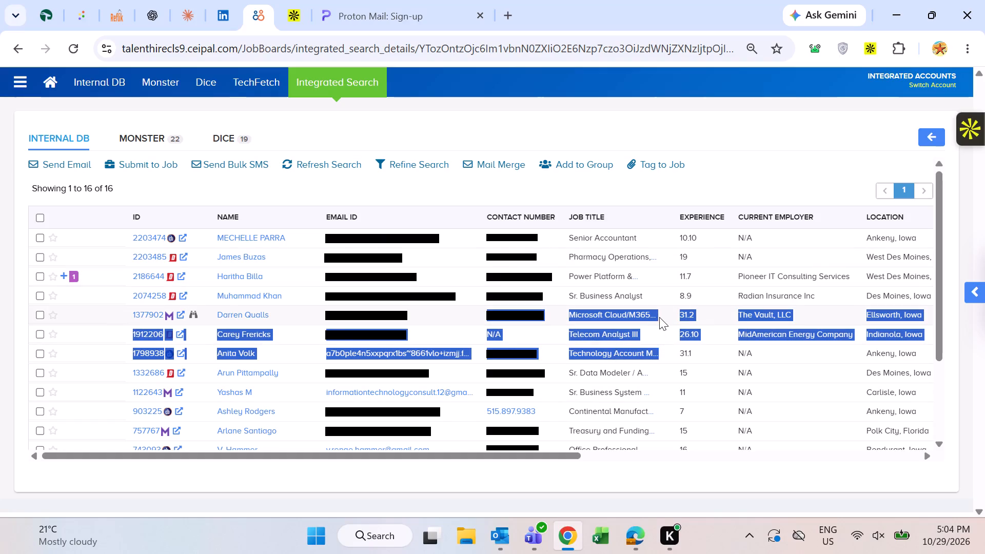
pyautogui.scroll(-1, 657, 311)
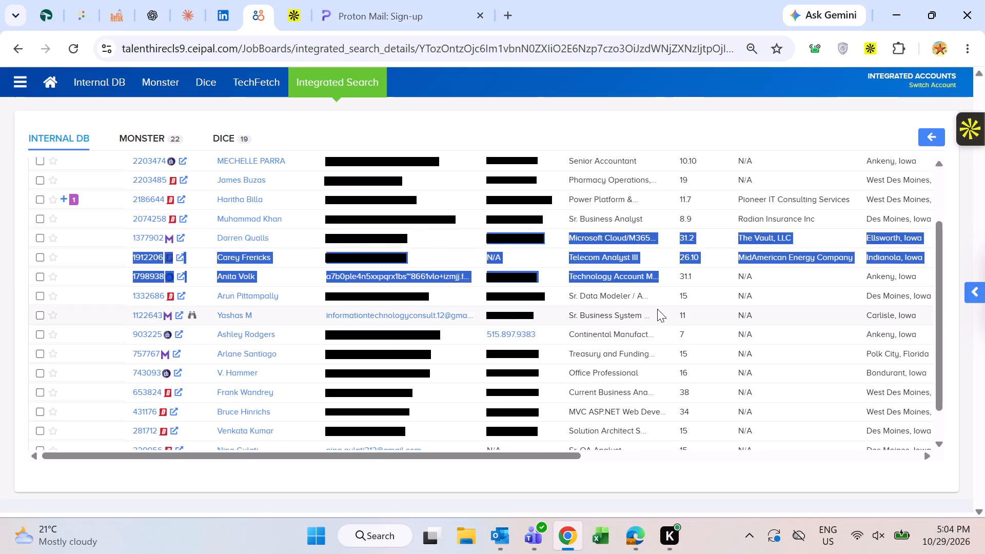
pyautogui.scroll(1, 657, 309)
pyautogui.click(661, 337)
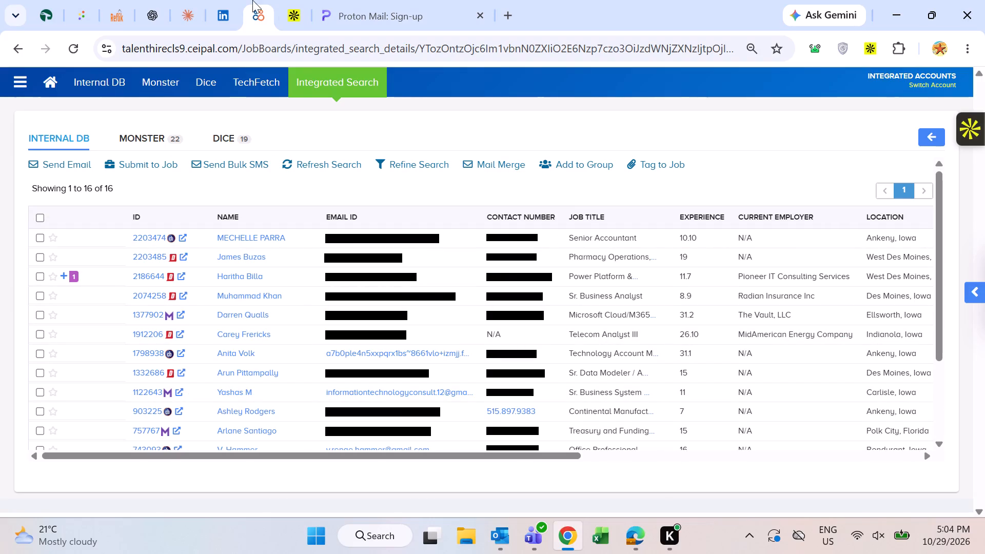
# Switch to LinkedIn Recruiter in Edge and read the unread inbox reply from the Estimator/Project Manager candidate in Nashville.
pyautogui.click(643, 529)
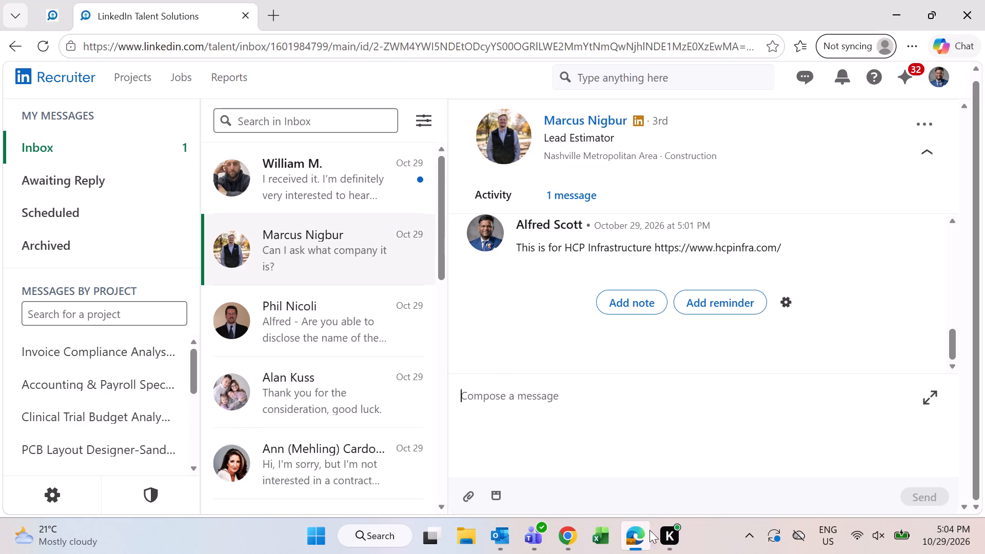
pyautogui.click(305, 177)
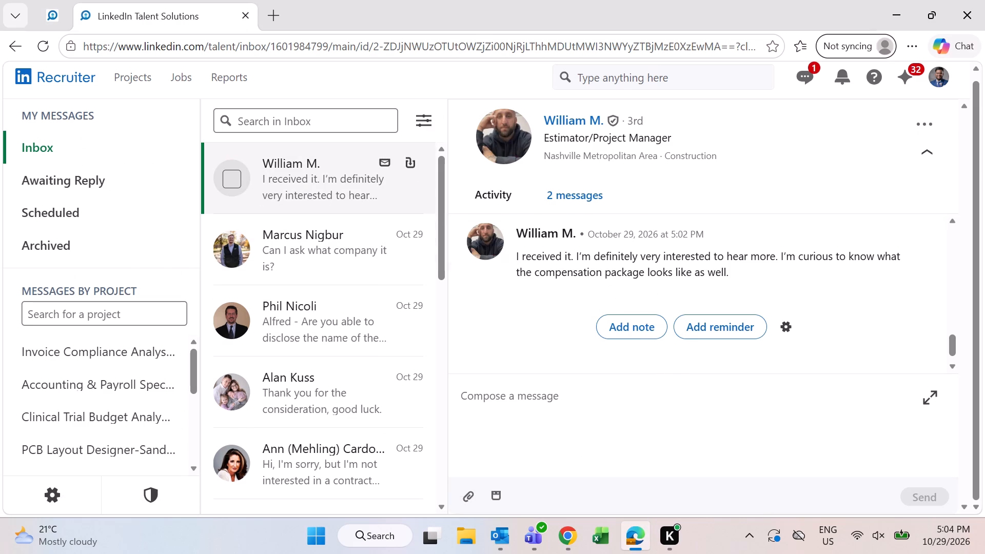
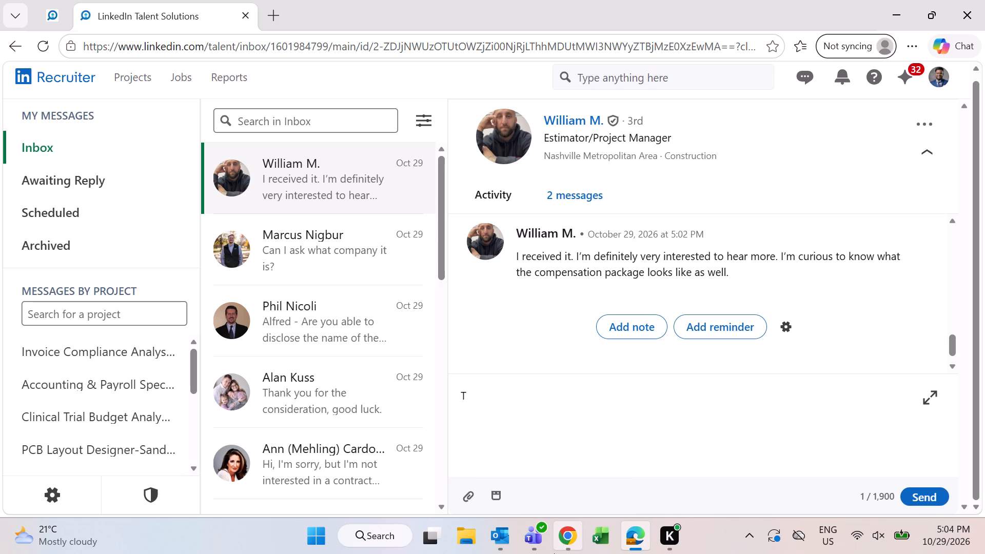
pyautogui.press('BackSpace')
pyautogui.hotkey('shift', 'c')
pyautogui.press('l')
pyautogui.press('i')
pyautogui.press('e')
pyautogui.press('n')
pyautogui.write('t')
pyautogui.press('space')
# Discard the draft reply and review the work experience and skills on the Nashville Estimator/Project Manager candidate's profile.
pyautogui.click(581, 124)
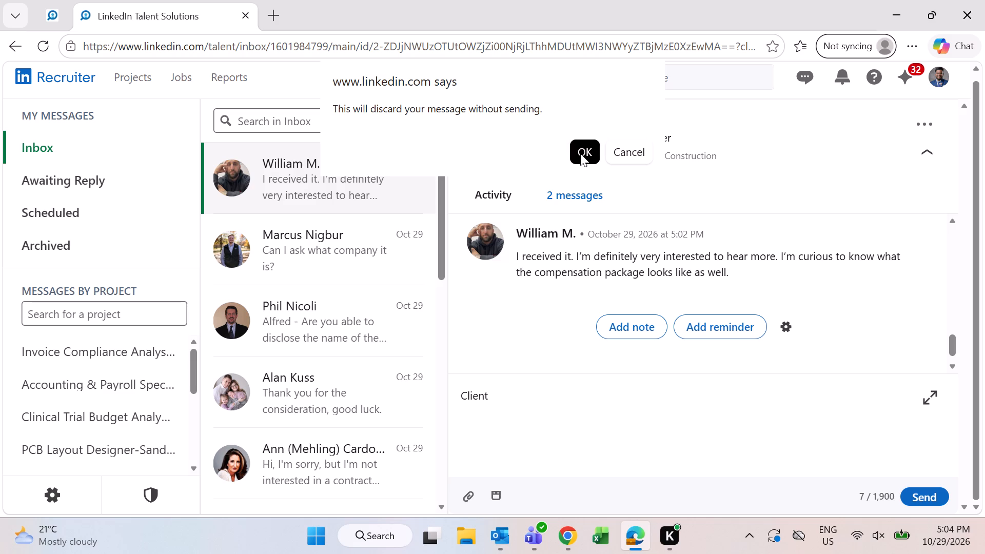
pyautogui.click(580, 151)
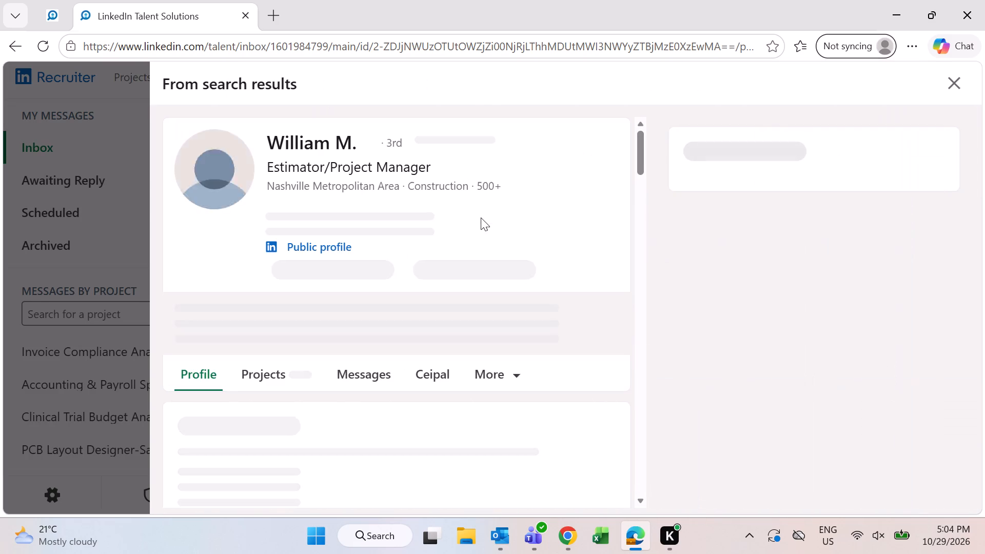
pyautogui.scroll(-3, 474, 245)
pyautogui.scroll(-5, 501, 285)
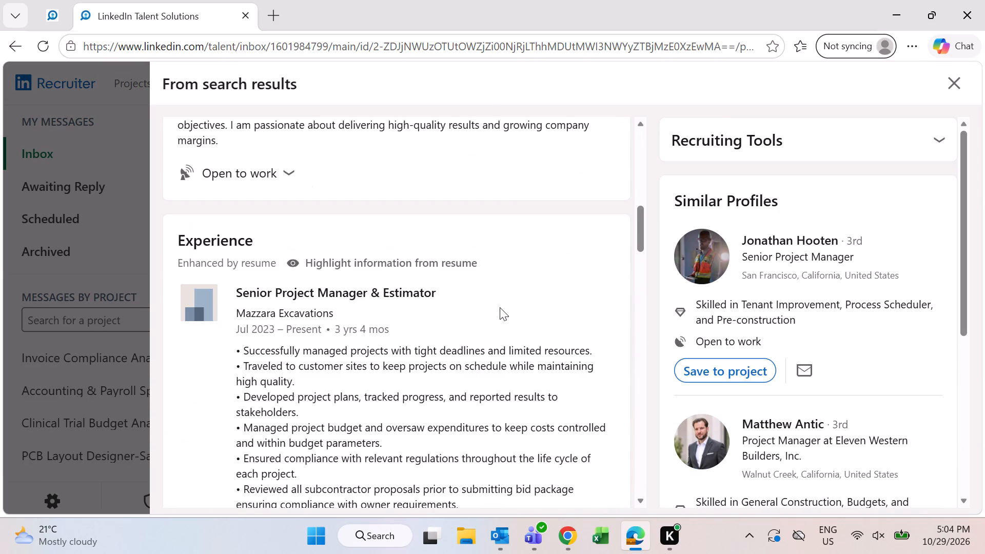
pyautogui.scroll(-5, 500, 306)
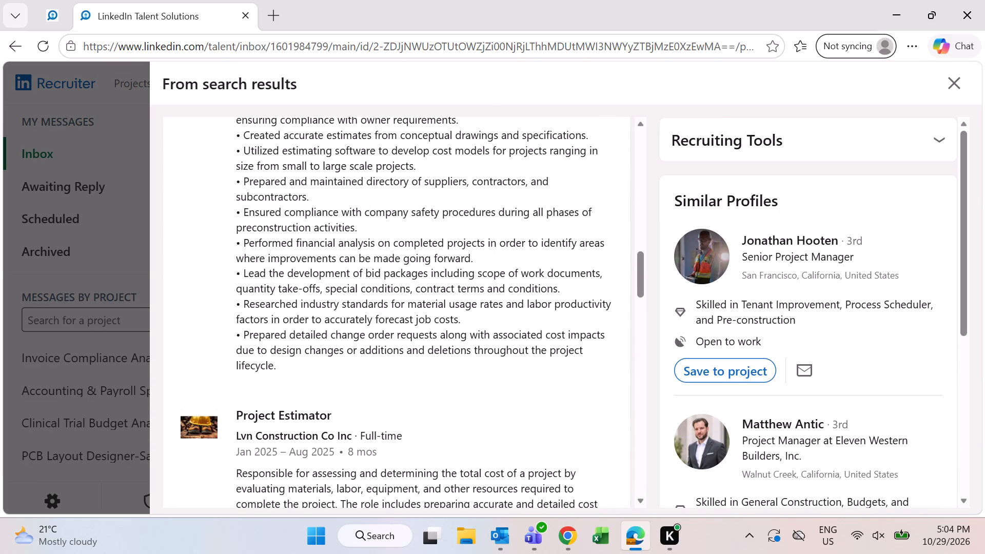
pyautogui.scroll(-3, 500, 305)
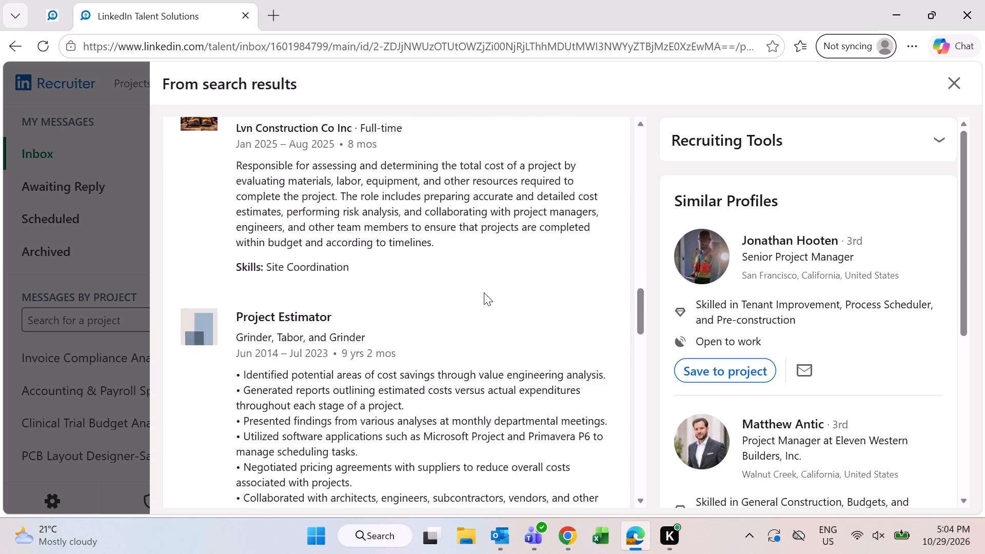
pyautogui.scroll(-6, 484, 292)
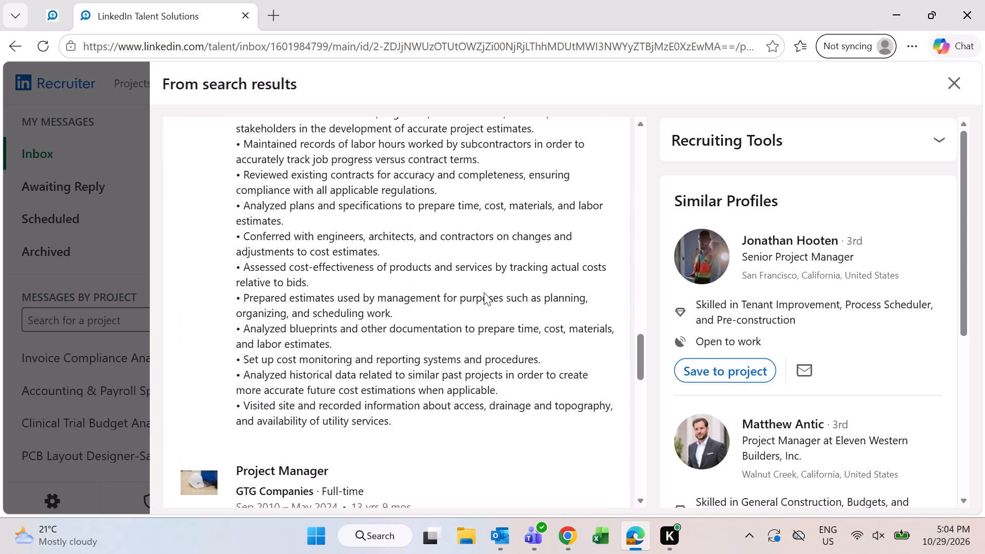
pyautogui.scroll(-2, 484, 292)
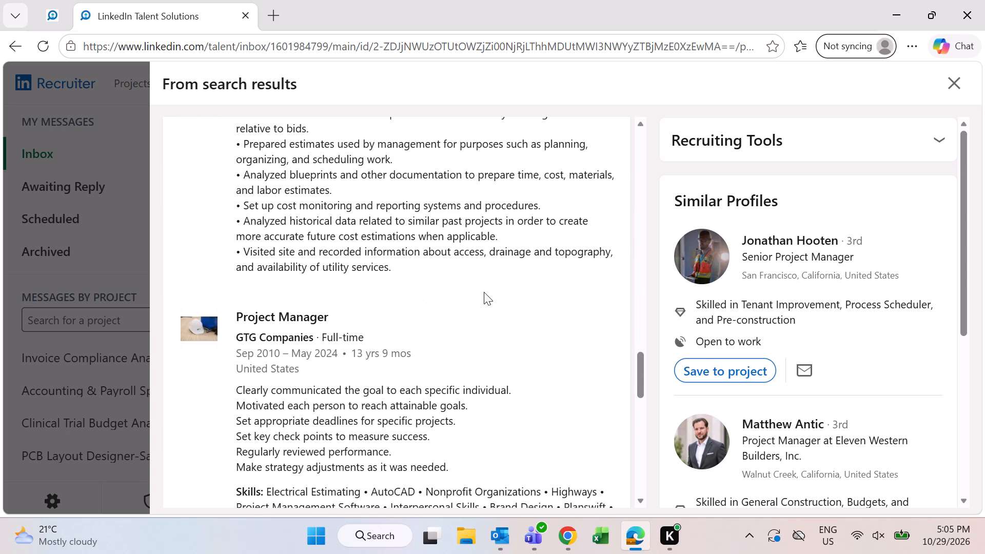
pyautogui.scroll(-7, 484, 292)
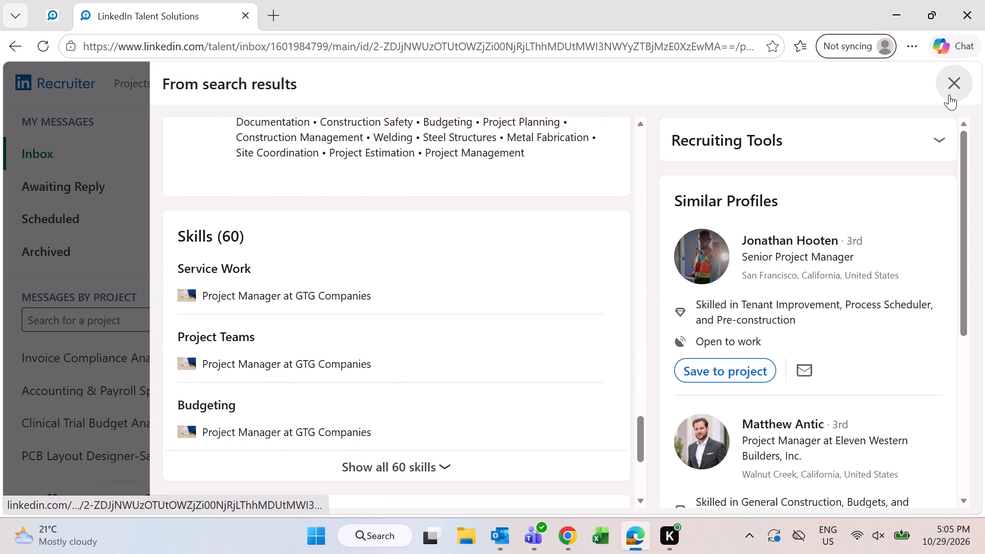
pyautogui.click(949, 94)
# Reply to the Nashville estimator candidate's compensation question with "Client have a range of $100-110k max for this role.".
pyautogui.click(558, 432)
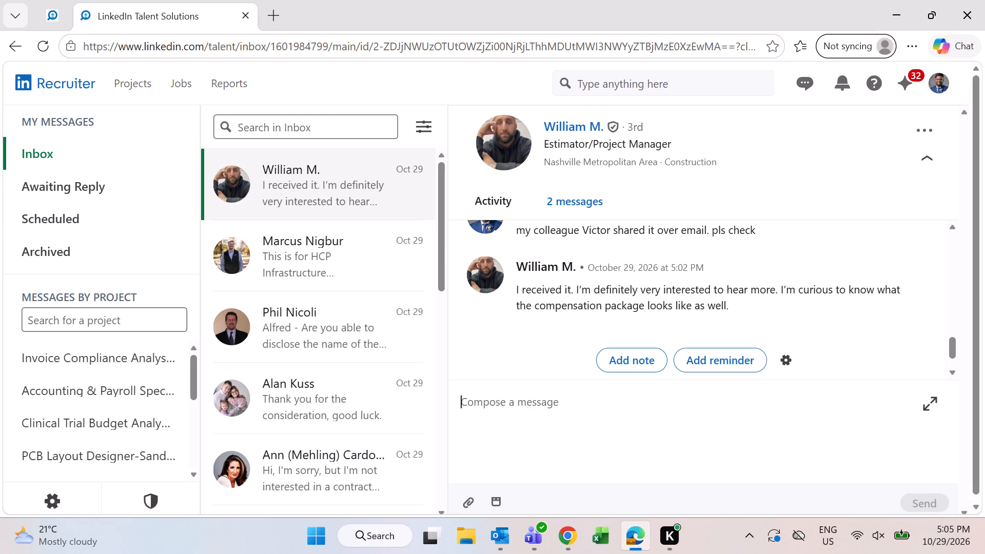
pyautogui.write('Client a')
pyautogui.press('BackSpace')
pyautogui.write('have a range')
pyautogui.press('space')
pyautogui.write('of')
pyautogui.press('space')
pyautogui.write('$100-')
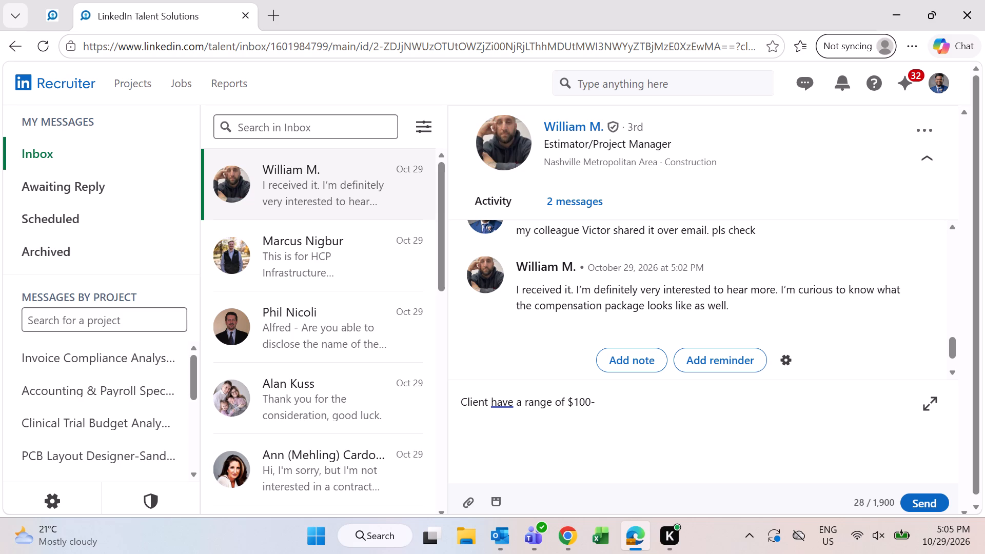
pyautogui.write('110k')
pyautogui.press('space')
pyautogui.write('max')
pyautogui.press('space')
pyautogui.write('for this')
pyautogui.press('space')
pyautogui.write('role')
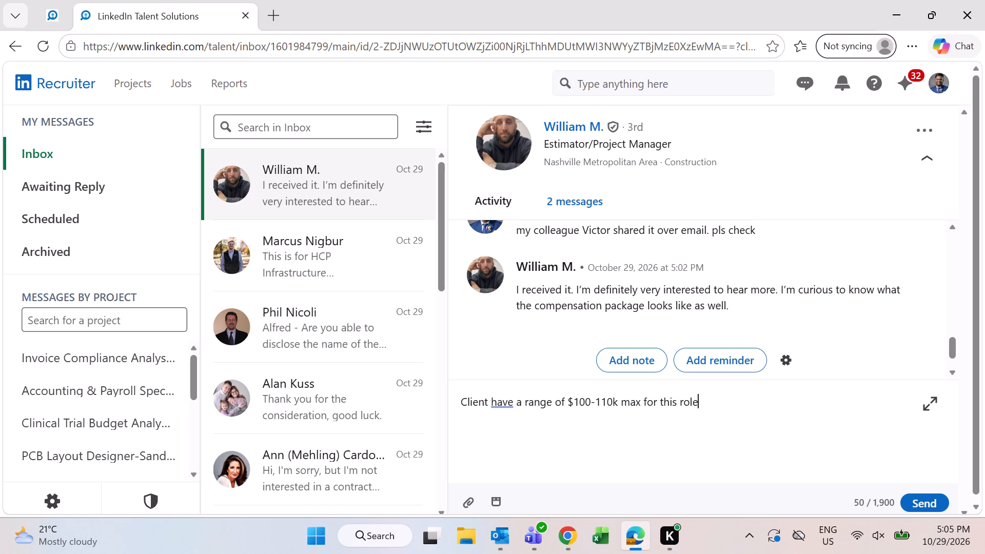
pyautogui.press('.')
# Correct "have" to "has" in the compensation reply to the Nashville estimator candidate and send the message.
pyautogui.click(505, 400)
pyautogui.click(517, 342)
pyautogui.click(919, 493)
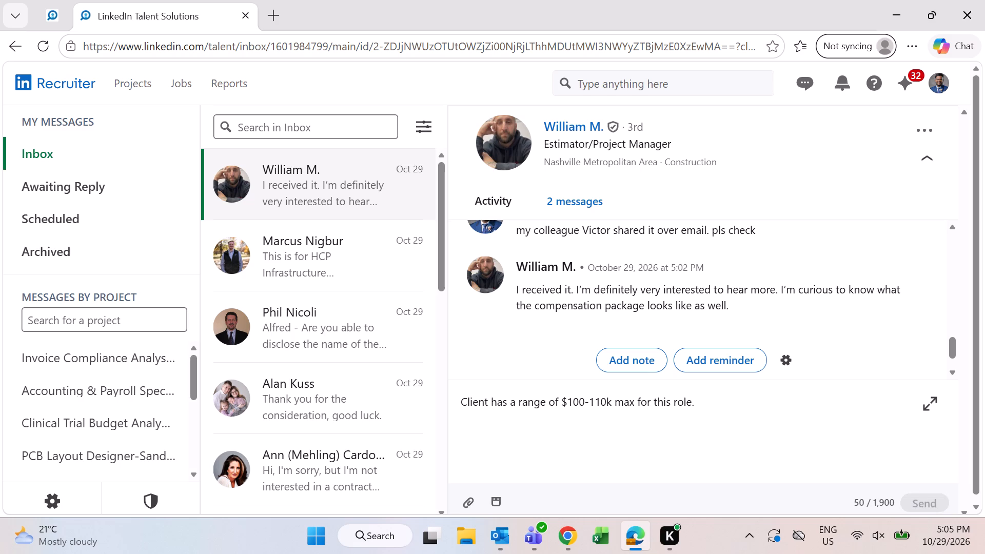
pyautogui.scroll(1, 592, 247)
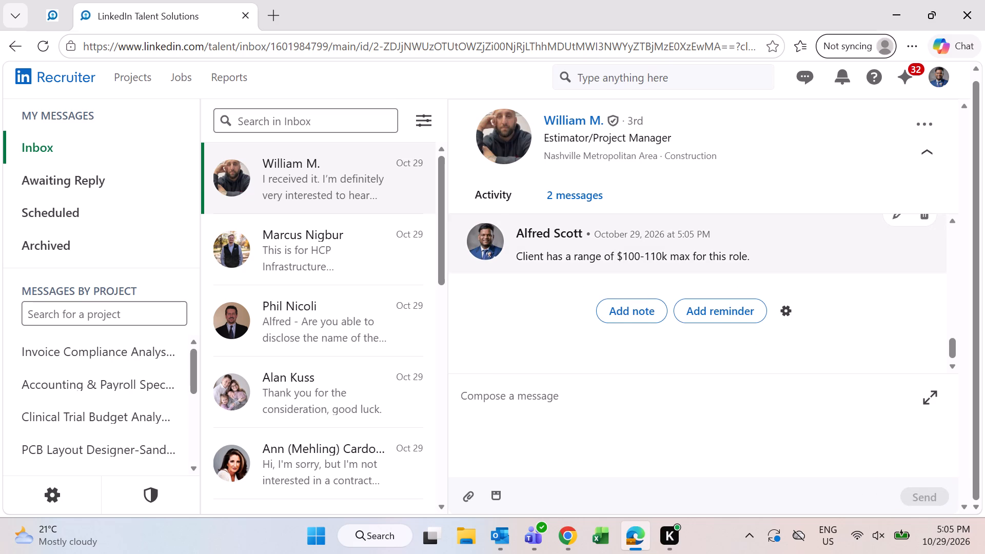
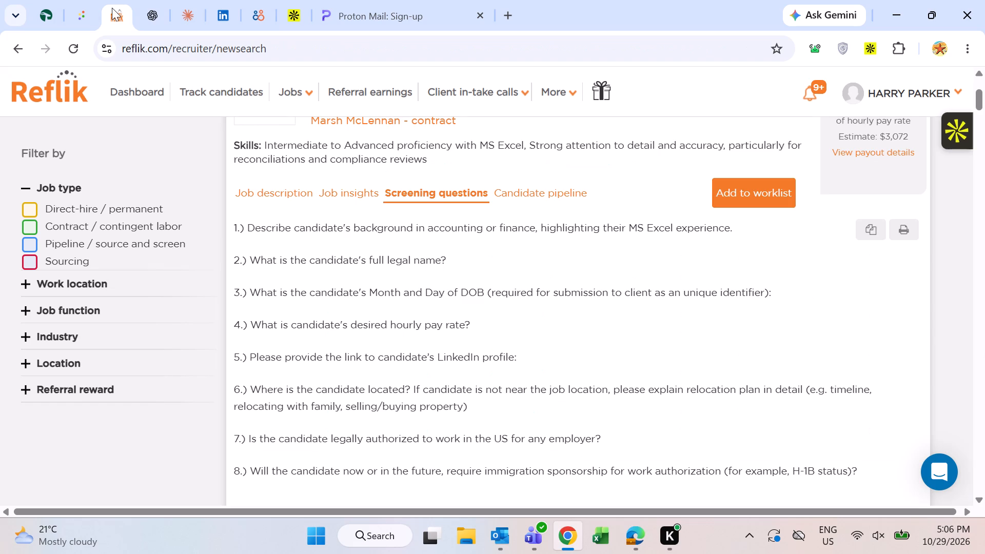
# Review the job description of the Invoice Compliance Analyst (15529-1) posting from Marsh McLennan and collapse its details.
pyautogui.scroll(2, 356, 180)
pyautogui.click(375, 216)
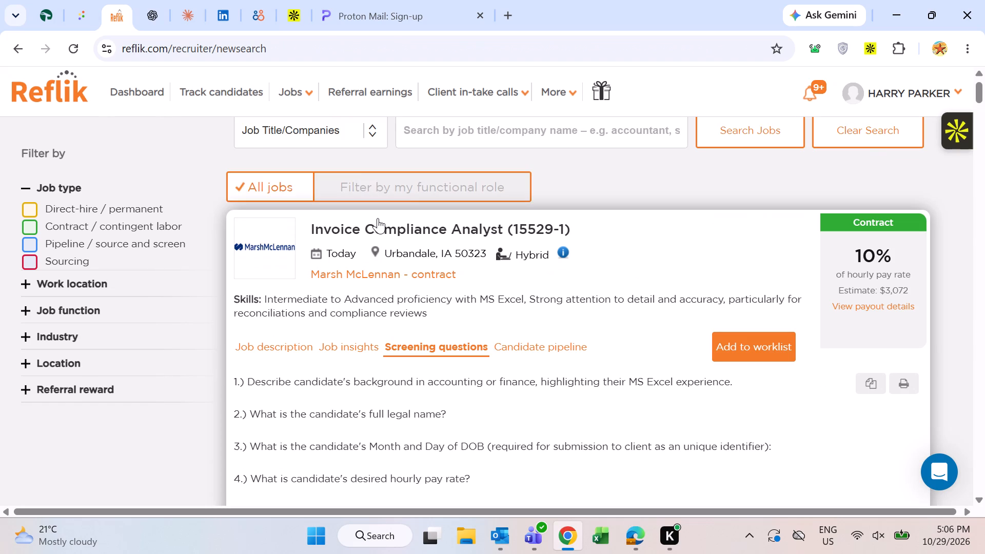
pyautogui.scroll(-1, 417, 250)
pyautogui.scroll(4, 415, 241)
pyautogui.click(406, 252)
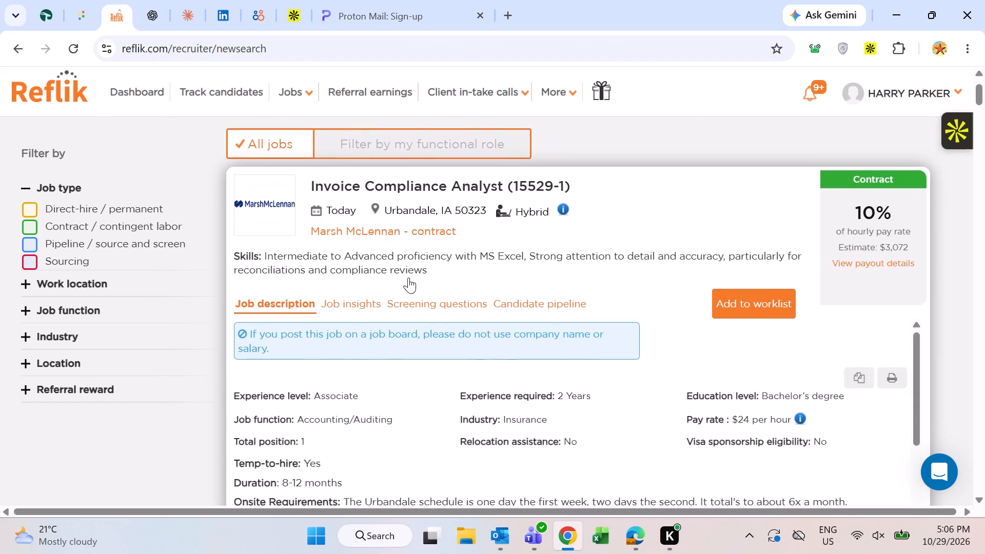
pyautogui.scroll(2, 408, 278)
pyautogui.scroll(-3, 408, 277)
pyautogui.scroll(5, 408, 272)
pyautogui.click(409, 235)
# Check the candidate pipeline and read the screening questions for Sachse Construction's Project Manager (Commercial Restoration) role.
pyautogui.scroll(-2, 409, 234)
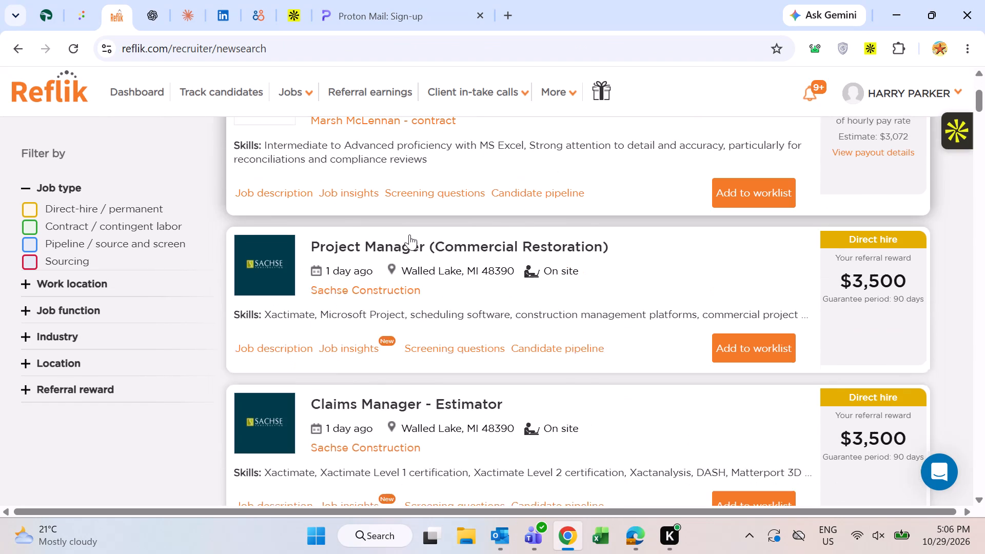
pyautogui.scroll(-1, 409, 234)
pyautogui.scroll(1, 410, 239)
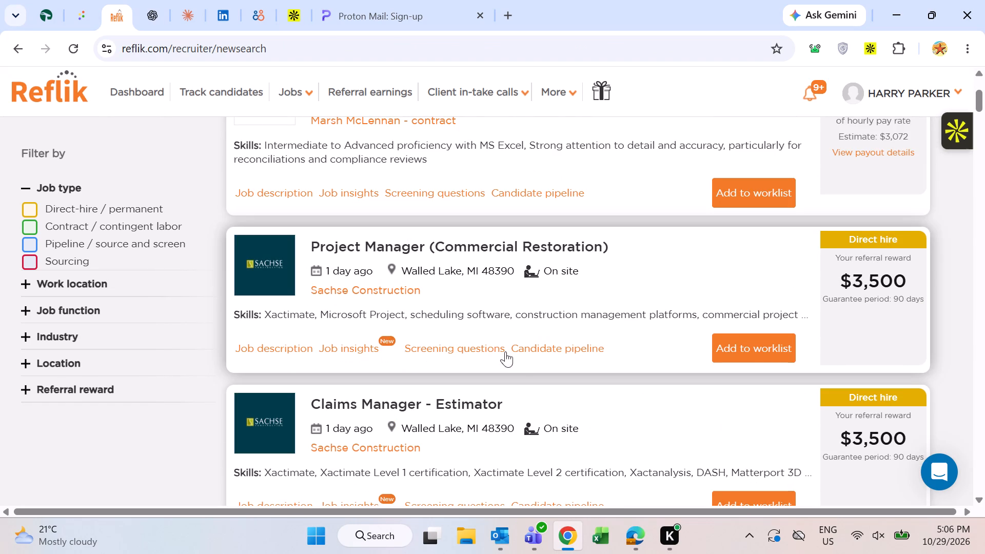
pyautogui.click(524, 349)
pyautogui.scroll(1, 524, 349)
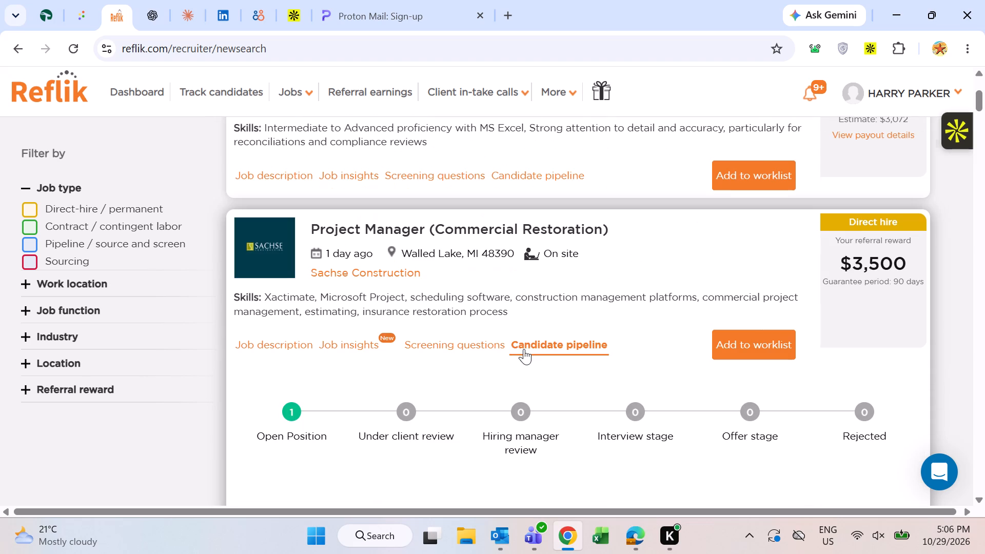
pyautogui.scroll(1, 524, 349)
pyautogui.click(536, 342)
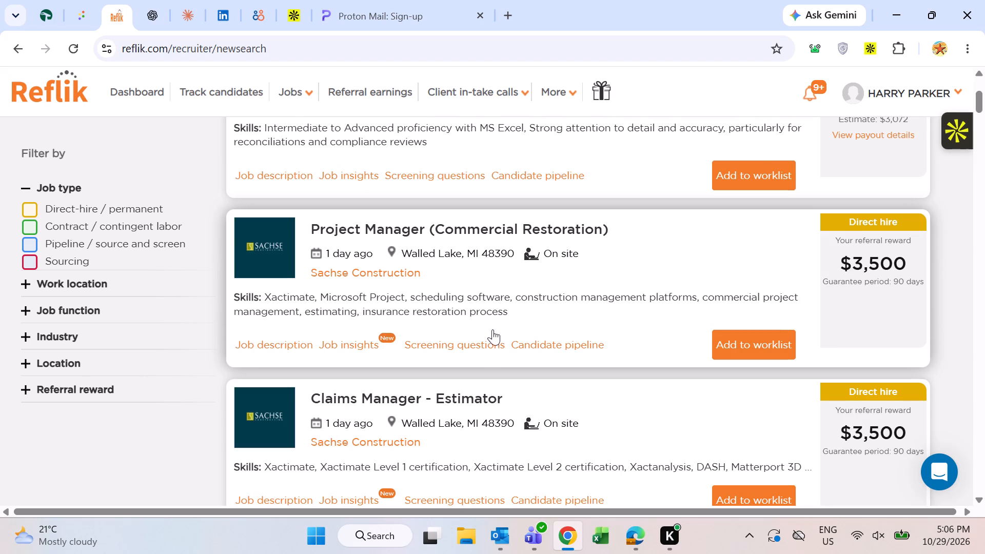
pyautogui.click(483, 341)
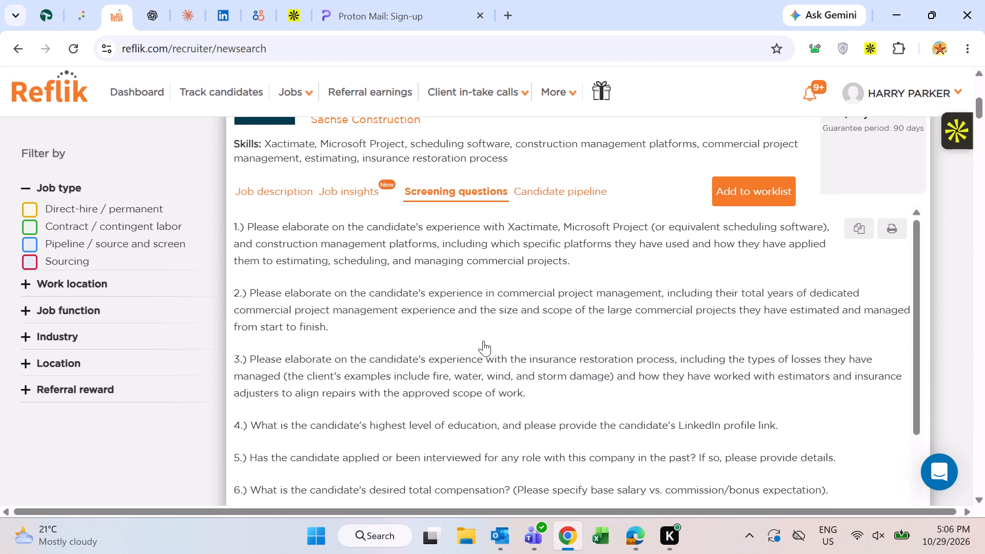
pyautogui.scroll(-2, 483, 339)
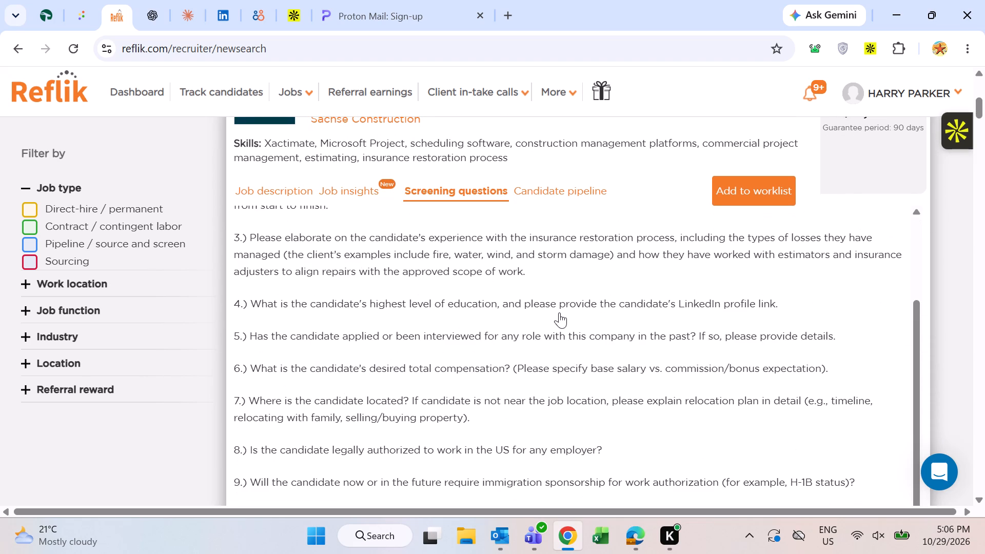